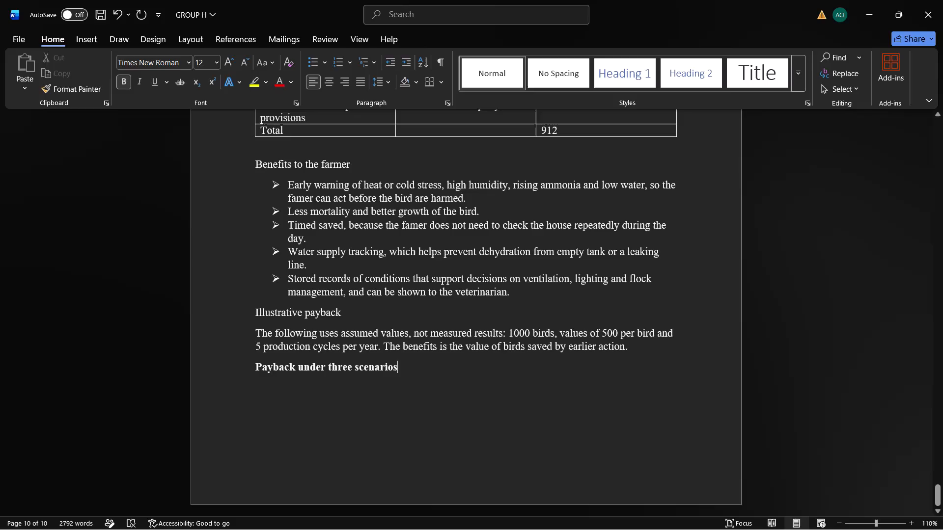
Insert a table of four columns and four rows below the "Payback under three scenarios" heading.
click(407, 367)
key(Return)
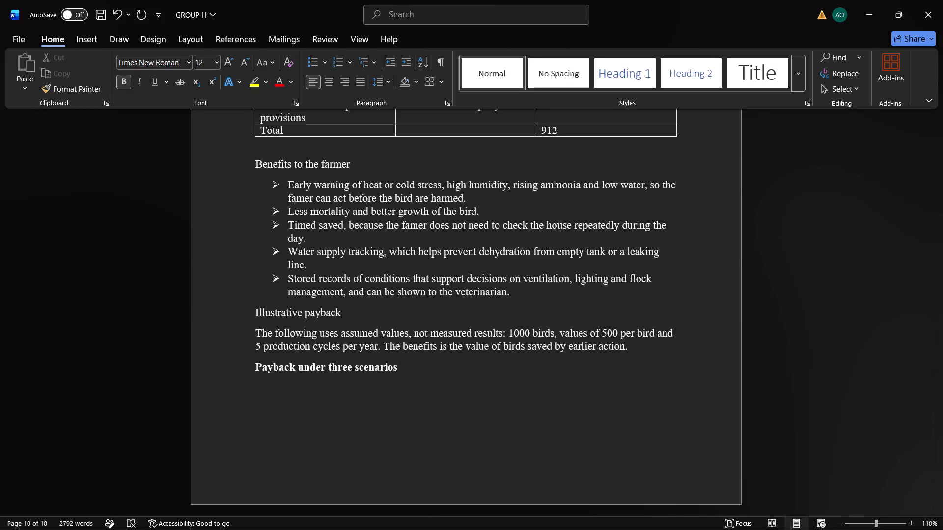
click(97, 31)
click(111, 71)
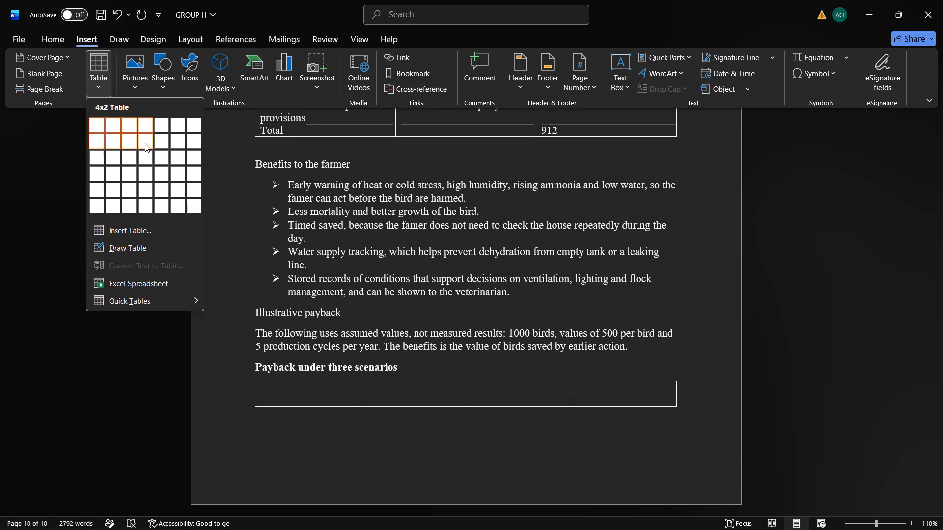
drag(144, 148, 146, 173)
drag(146, 173, 146, 174)
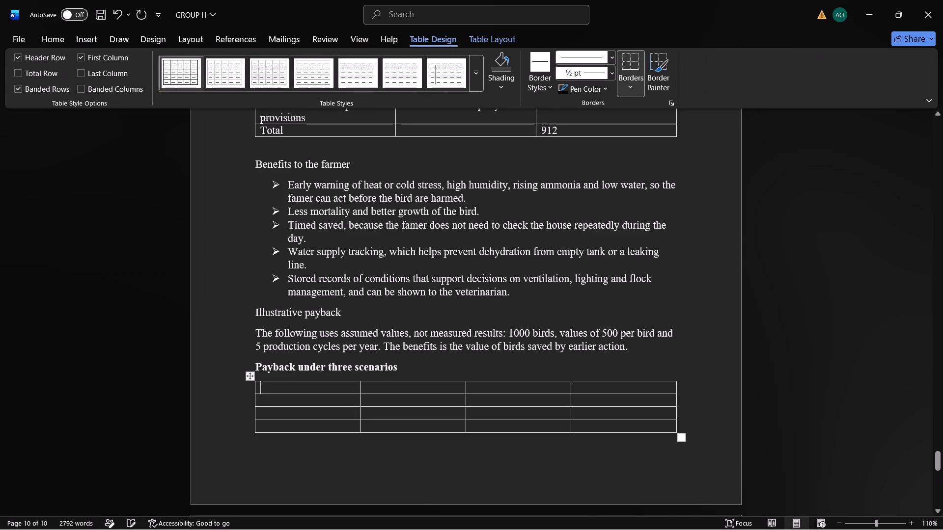
Enter "scenario" as the first column header of the new table.
click(274, 386)
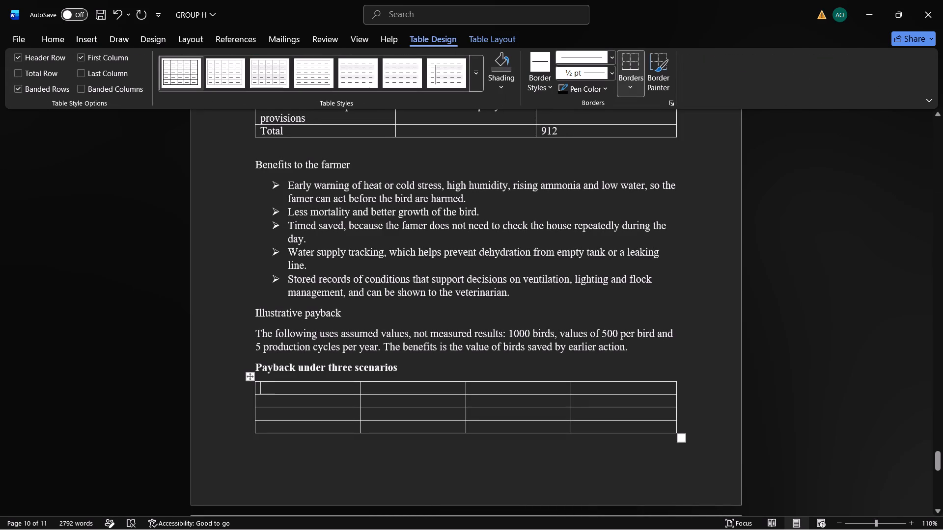
text(se)
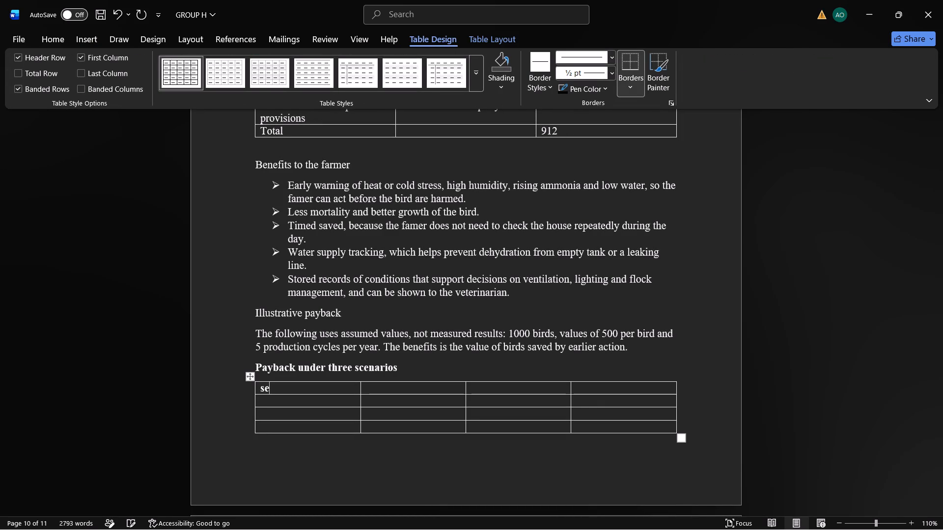
key(BackSpace)
key(c)
key(e)
key(BackSpace)
key(BackSpace)
key(BackSpace)
text(sc)
key(e)
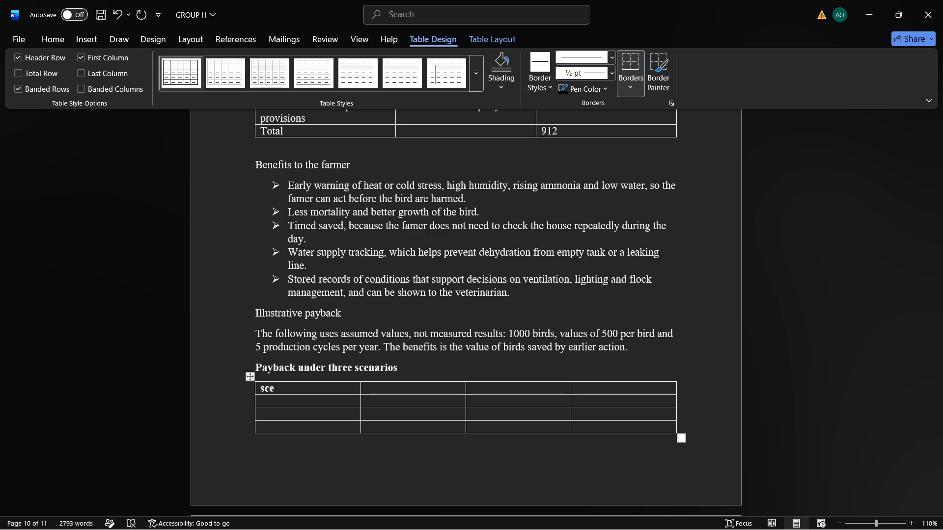
text(nario)
Enter "Avoided loss per year" as the second column header of the payback table.
click(369, 390)
key(space)
text(avoid)
text(ed)
key(space)
text(loss)
key(space)
text(per ya)
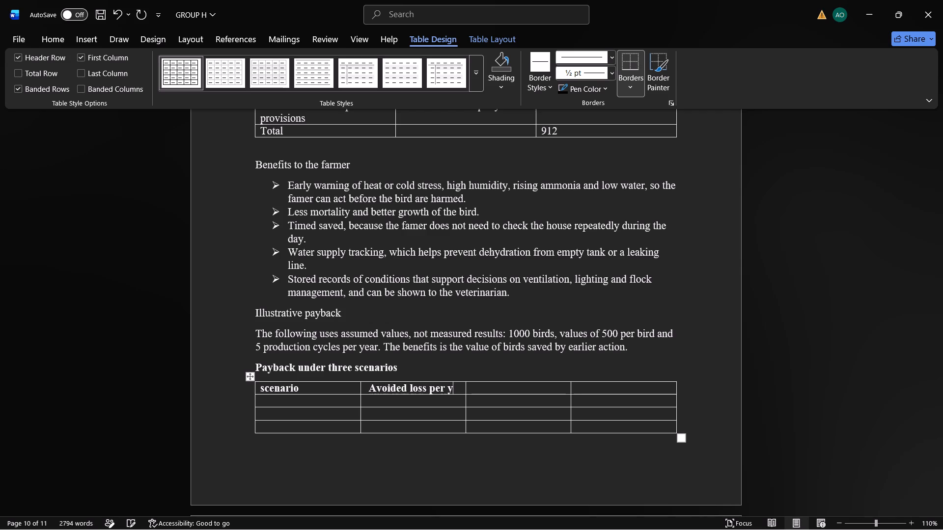
key(BackSpace)
text(er)
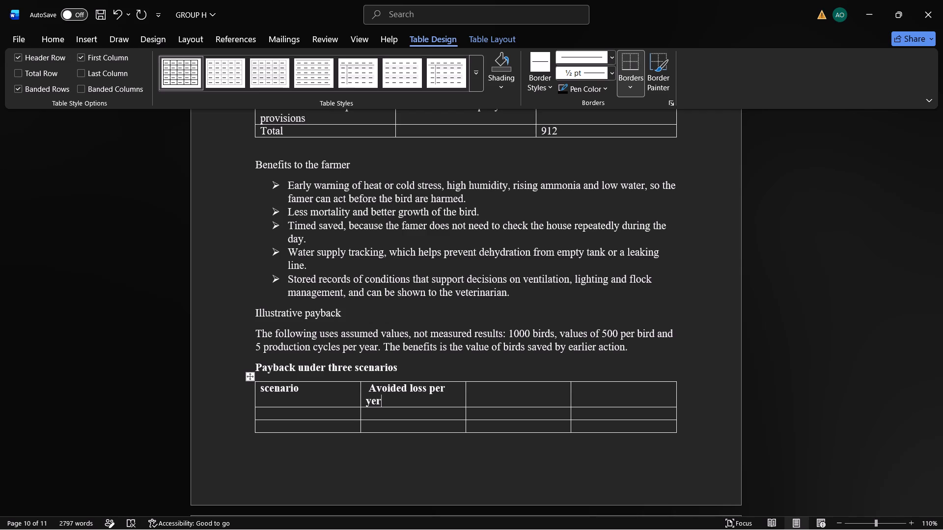
key(BackSpace)
text(ar)
Enter "Net benefit after running cost of KES" as the third column header of the payback table.
click(476, 394)
key(n)
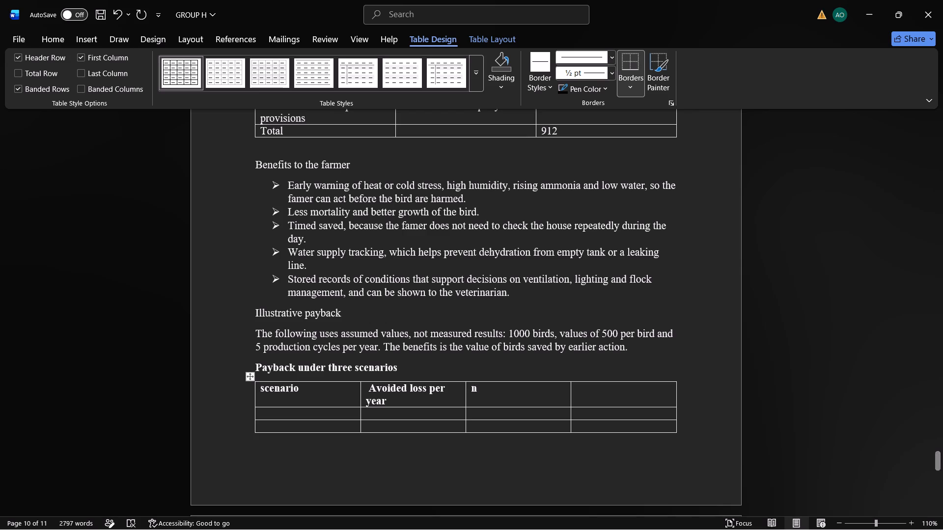
text(et)
key(space)
text(benefit)
key(space)
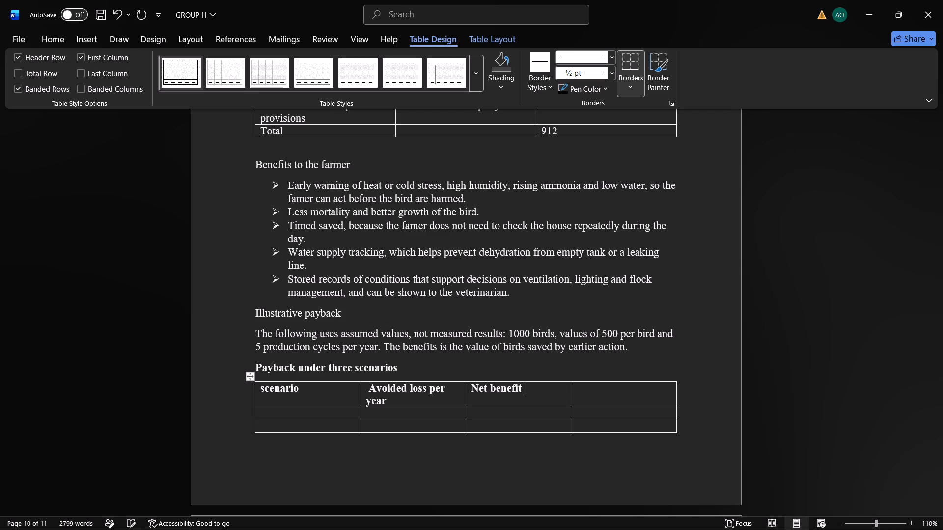
text(after)
key(space)
text(runninh)
key(BackSpace)
text(g)
key(space)
text(cost)
key(space)
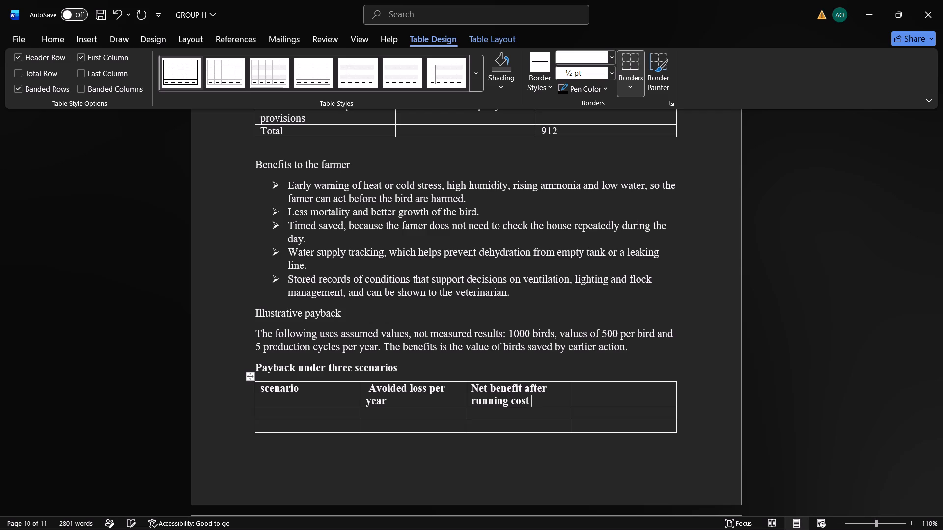
text(of)
key(space)
text(KES)
Enter "Payback on KES 33200" as the fourth column header of the payback table.
click(608, 393)
text(pa)
key(y)
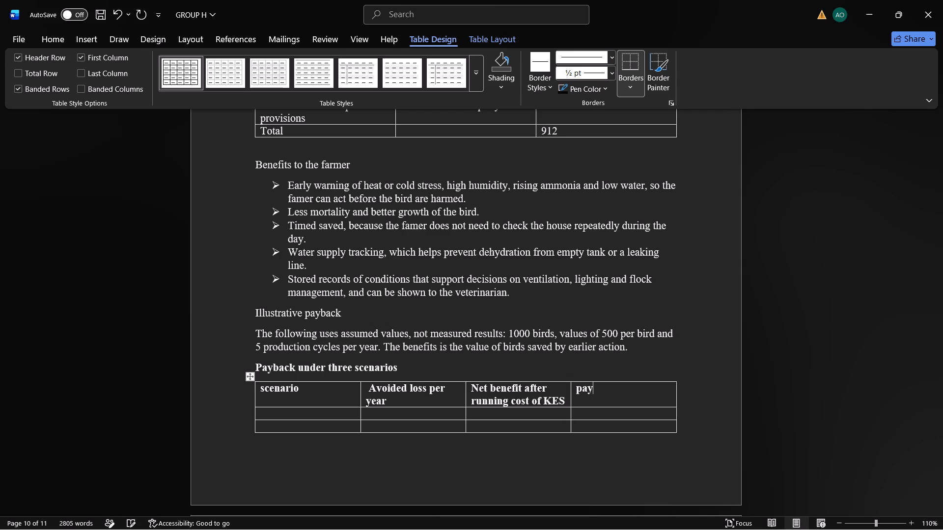
text(ba)
text(ck)
key(space)
text(on)
key(space)
text(KES)
key(space)
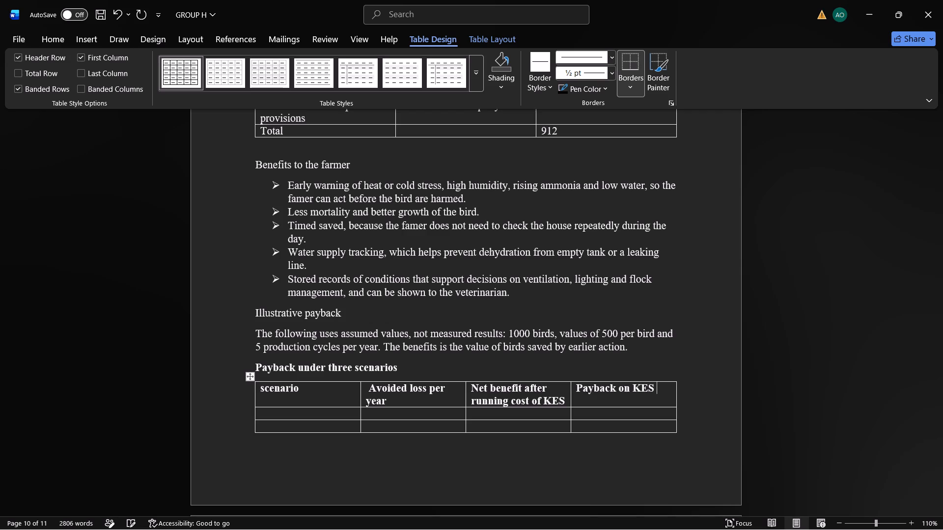
text(33)
text(000)
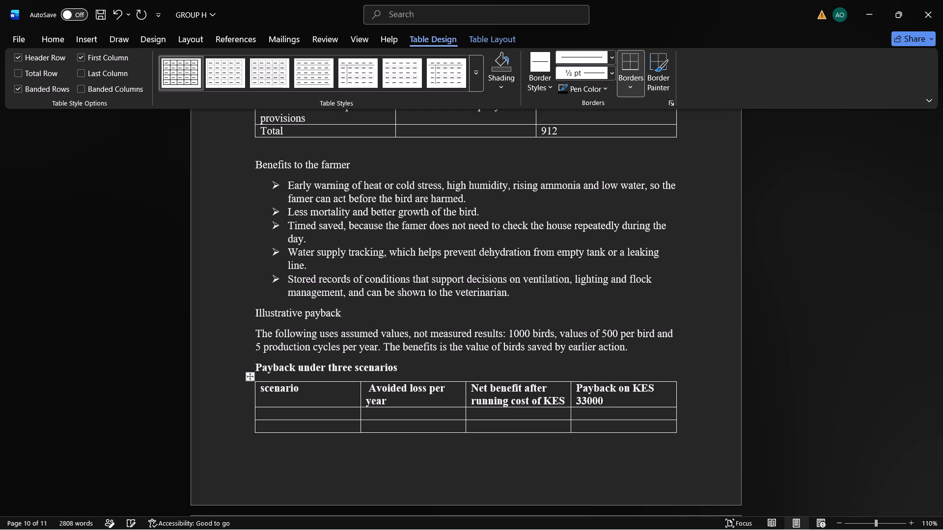
key(BackSpace)
key(BackSpace)
key(BackSpace)
text(200)
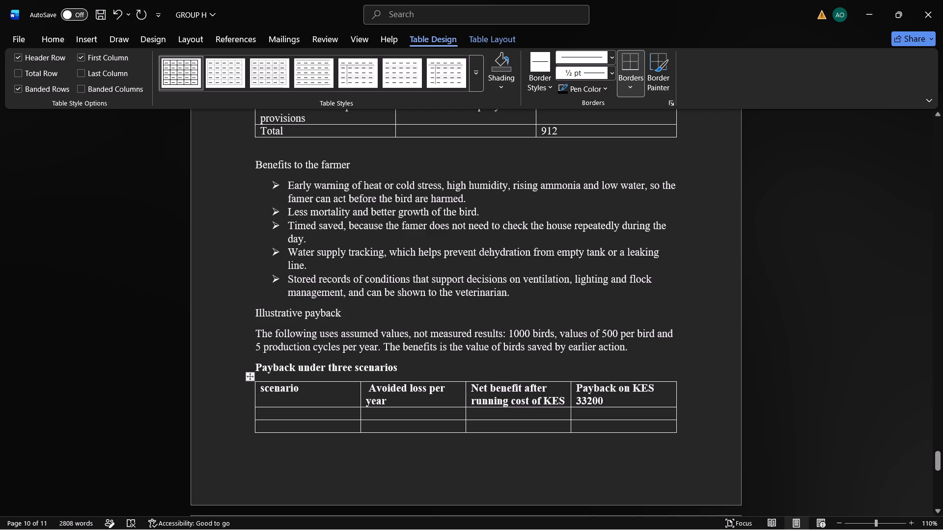
Start the first scenario label with "op" in the row below the headers and remove its bold formatting.
click(65, 38)
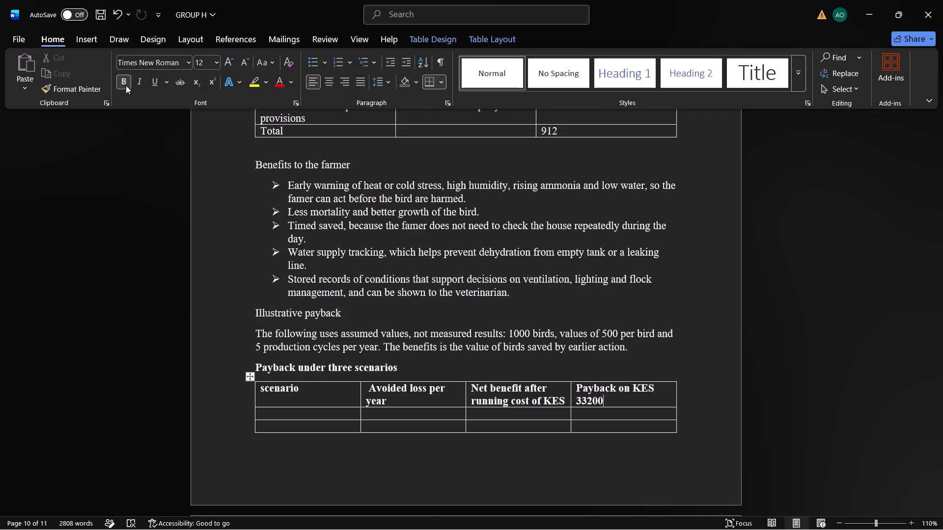
click(125, 82)
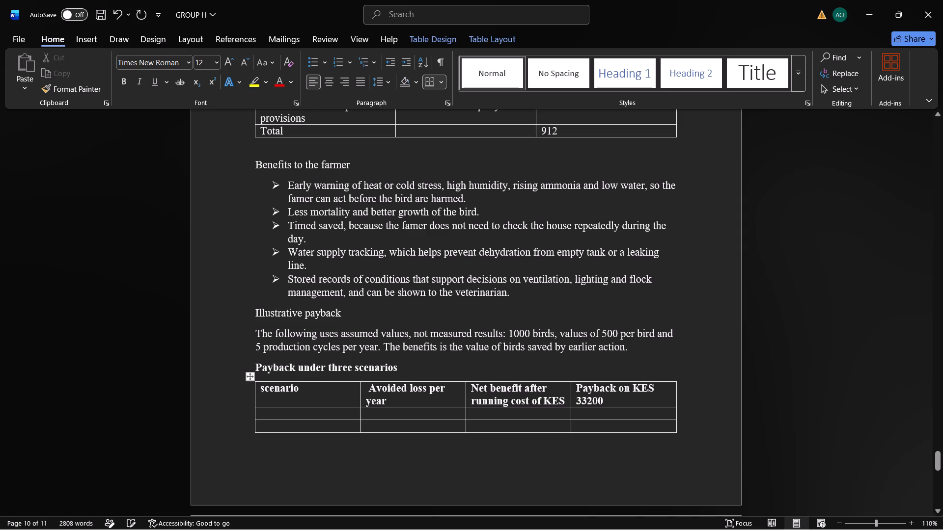
click(279, 412)
text(op)
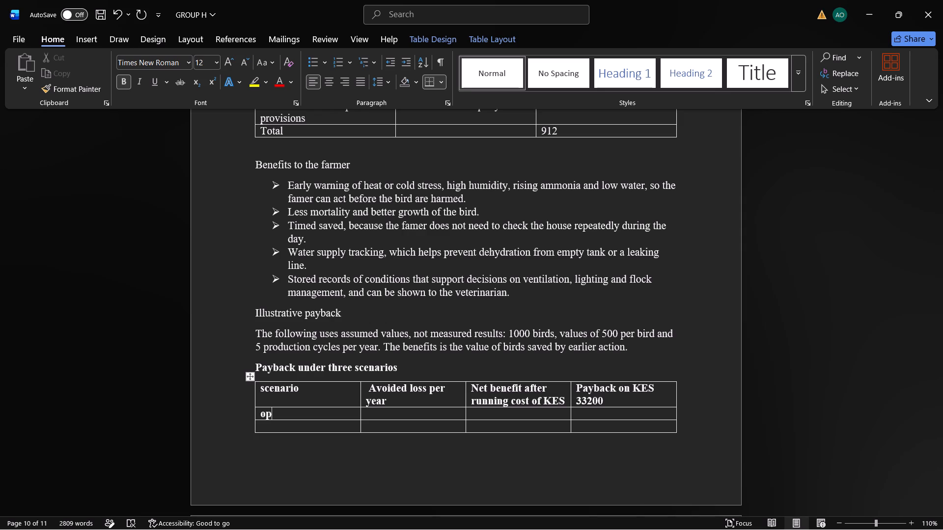
click(122, 94)
click(125, 86)
drag(273, 420, 278, 414)
drag(278, 414, 258, 416)
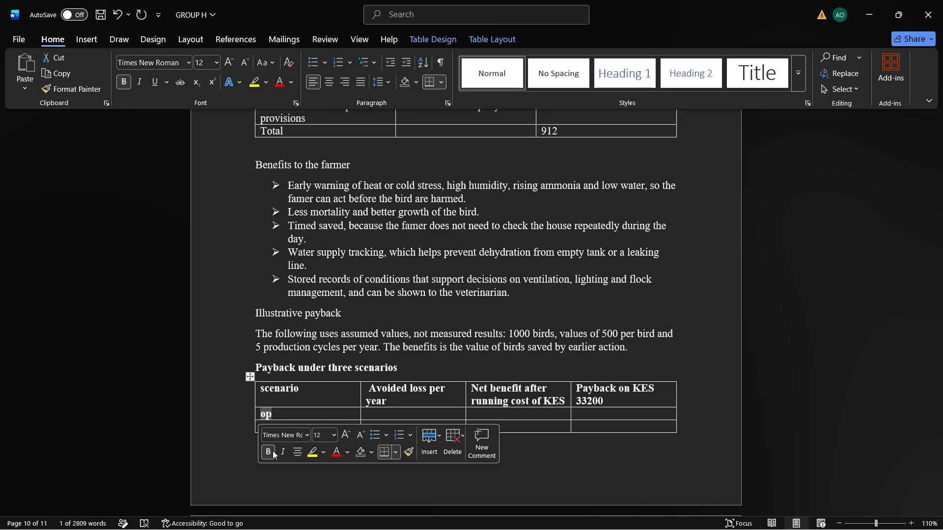
click(271, 451)
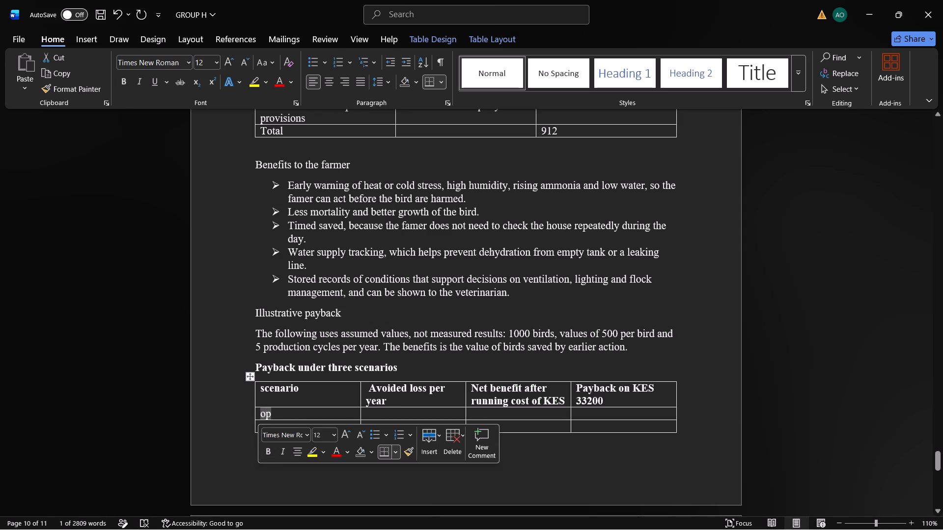
click(287, 415)
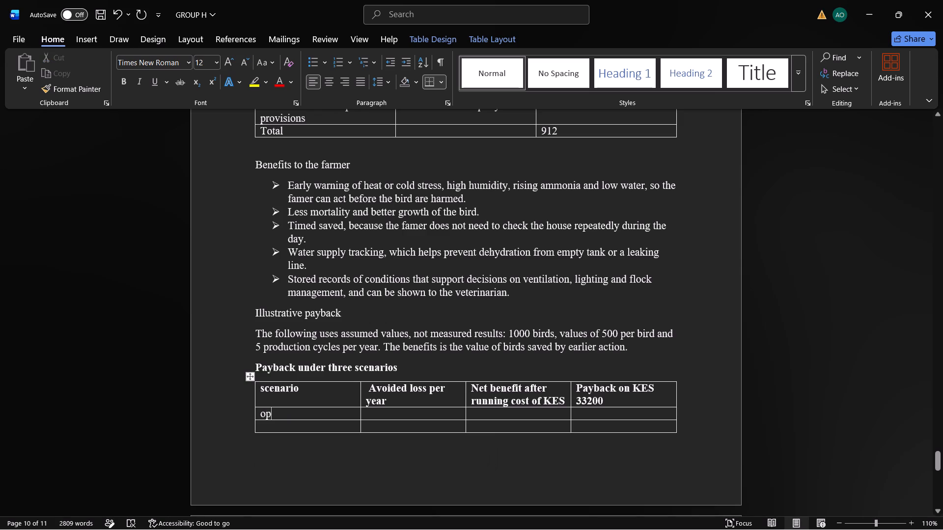
Complete the first scenario label as "Optimistic 2% of the flock saved per cycle", correcting any misspelling of "saved".
text(ti)
text(mistic)
key(space)
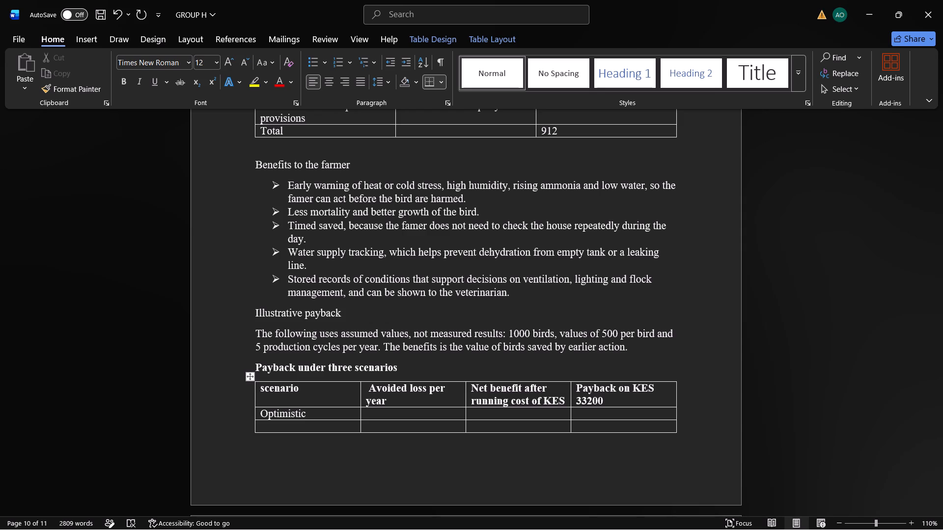
key(2)
key(shift+percent)
key(space)
text(of t)
text(he)
key(space)
text(flock)
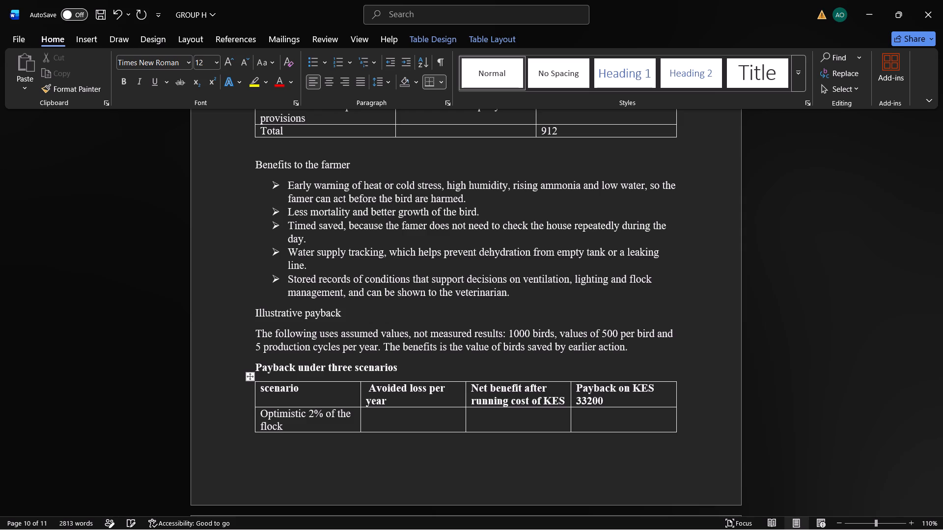
key(space)
text(savbed)
key(space)
text(per cycle)
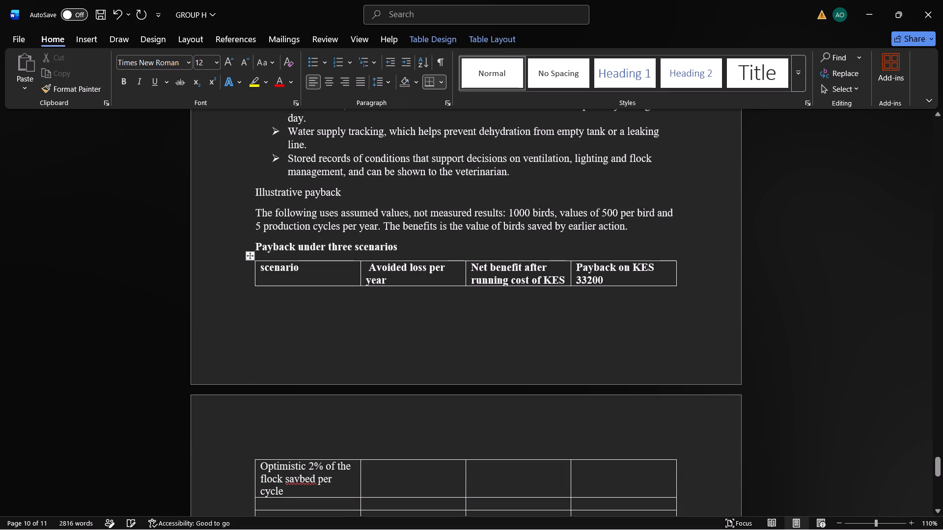
click(307, 477)
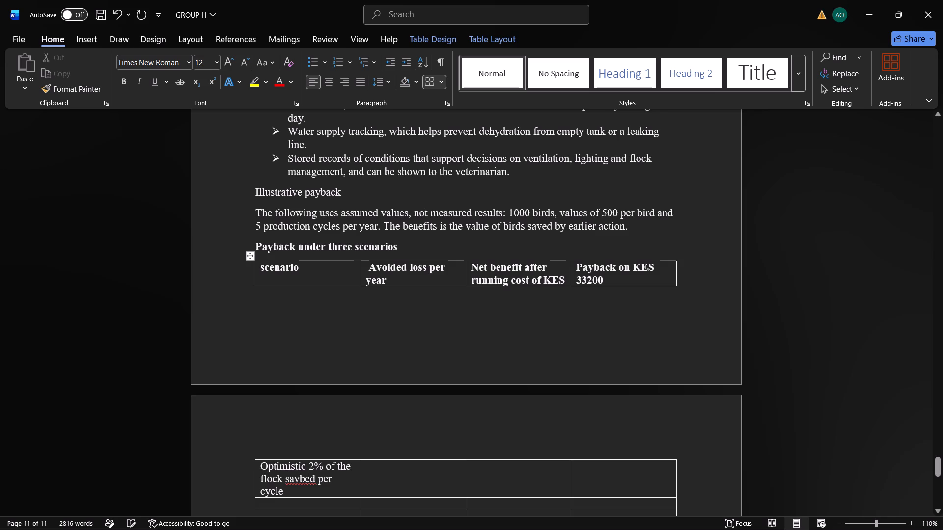
click(306, 478)
key(BackSpace)
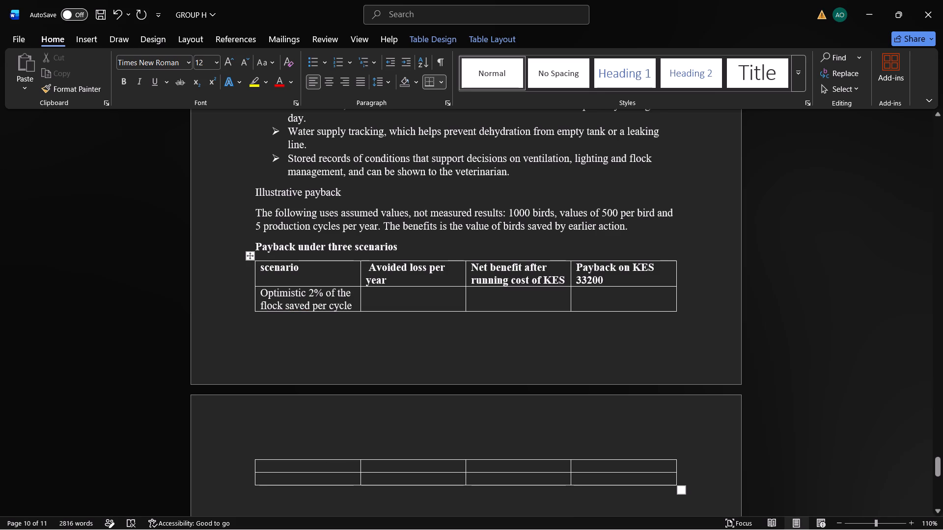
Start the second scenario label with "moder" in the row below the Optimistic scenario.
click(287, 468)
text(mo)
text(der)
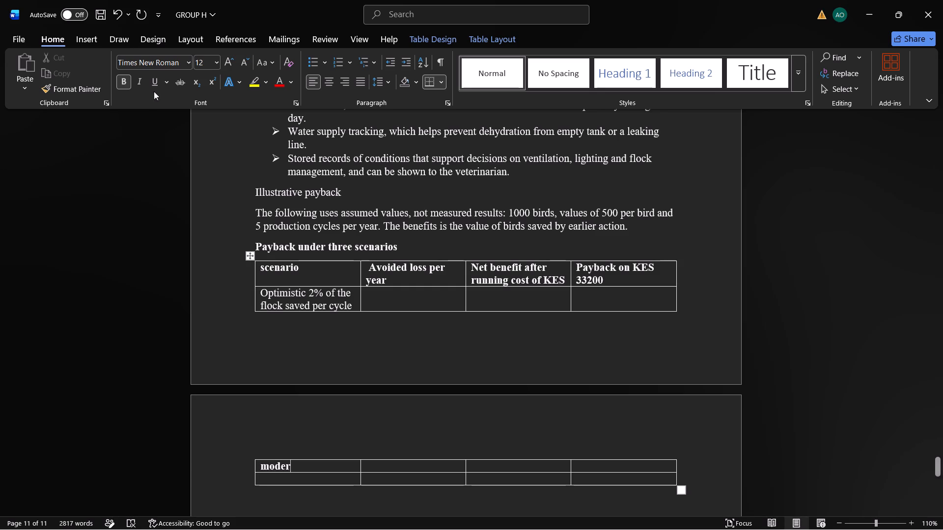
Remove bold formatting from all payback table rows below the header row.
click(124, 81)
drag(256, 296, 440, 396)
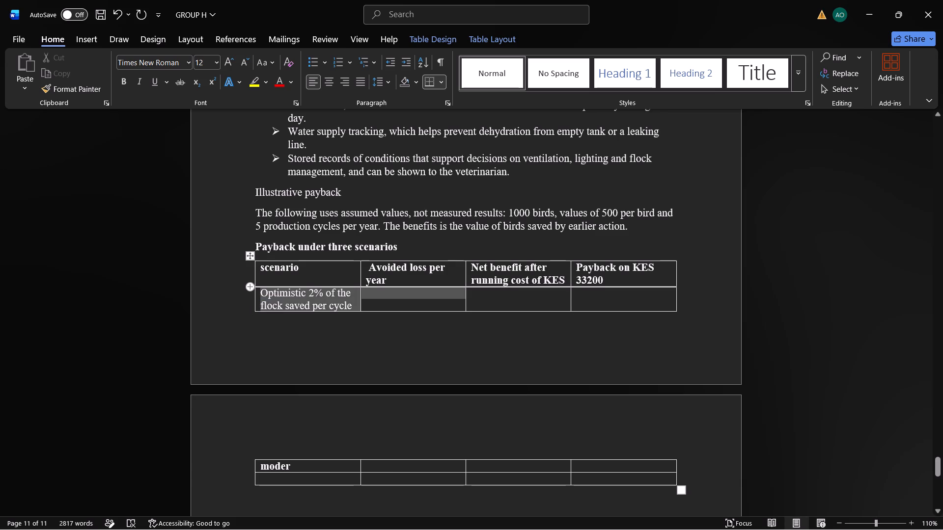
drag(440, 396, 581, 504)
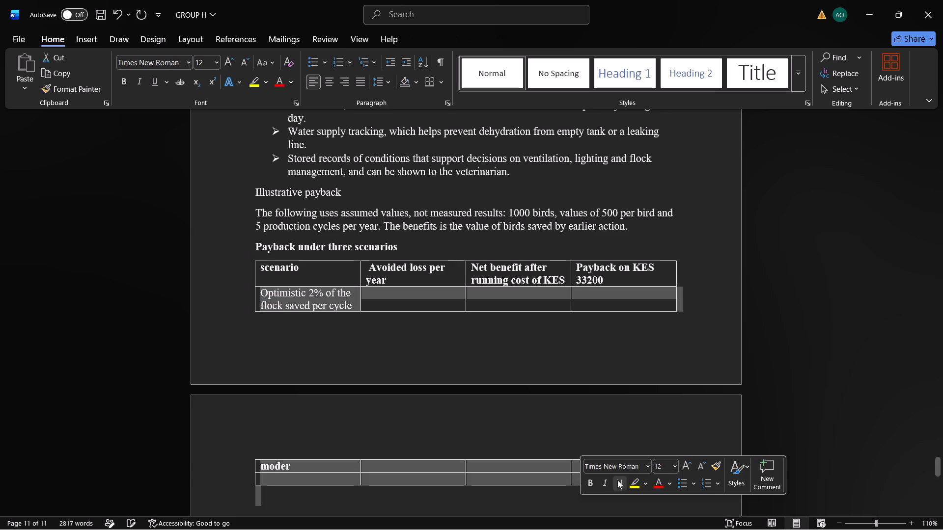
click(593, 488)
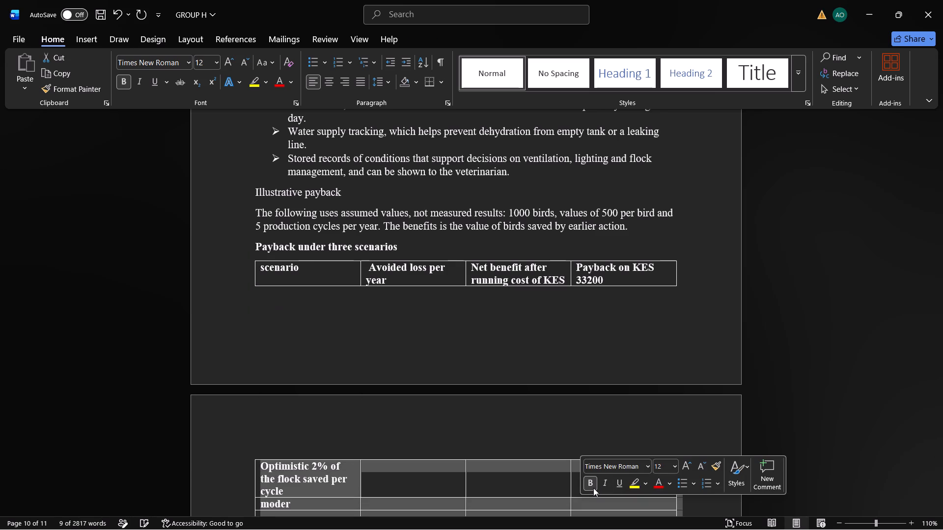
click(593, 488)
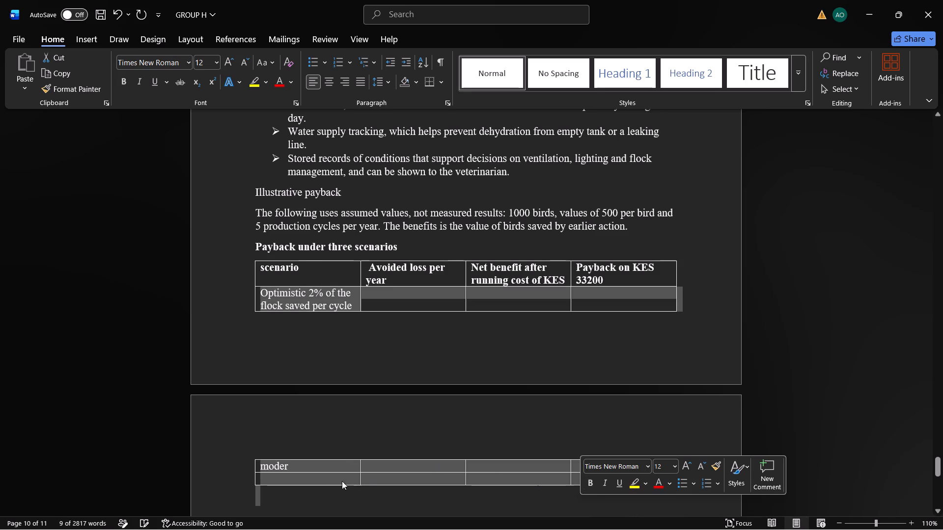
Complete the second scenario label as "Moderate 1% saved per cylce".
click(301, 469)
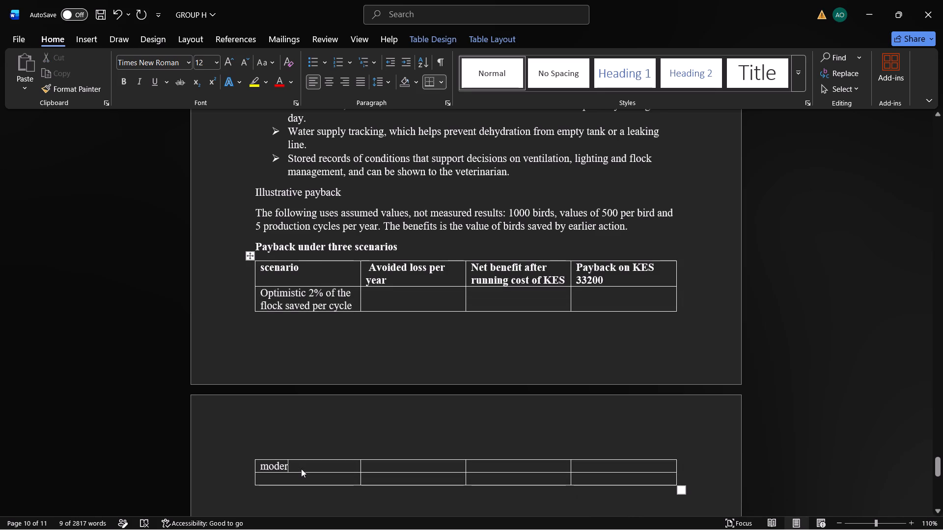
click(293, 469)
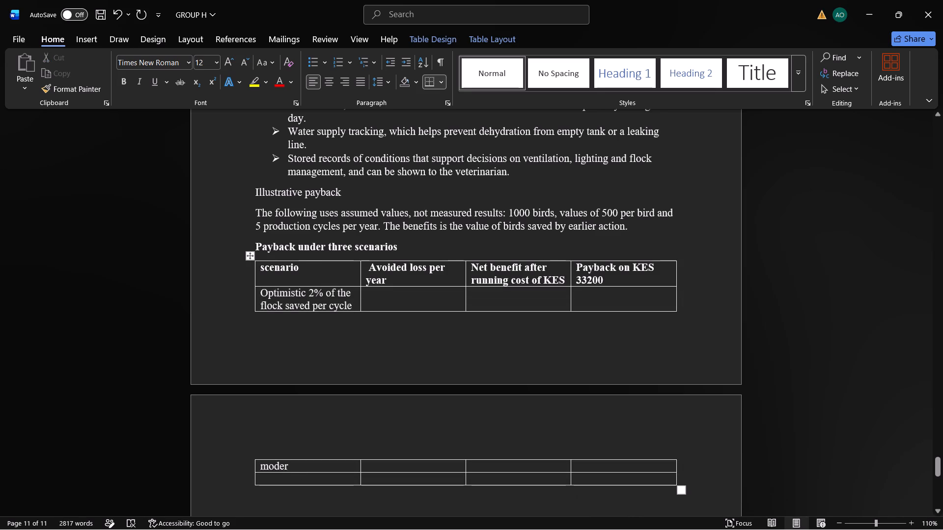
text(ate)
key(space)
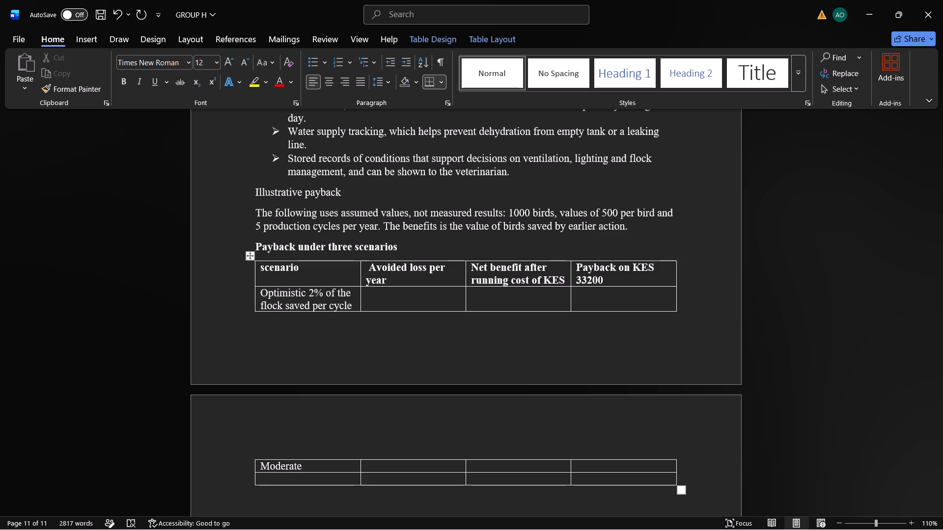
text(1%)
key(space)
text(saved)
key(space)
text(per)
key(space)
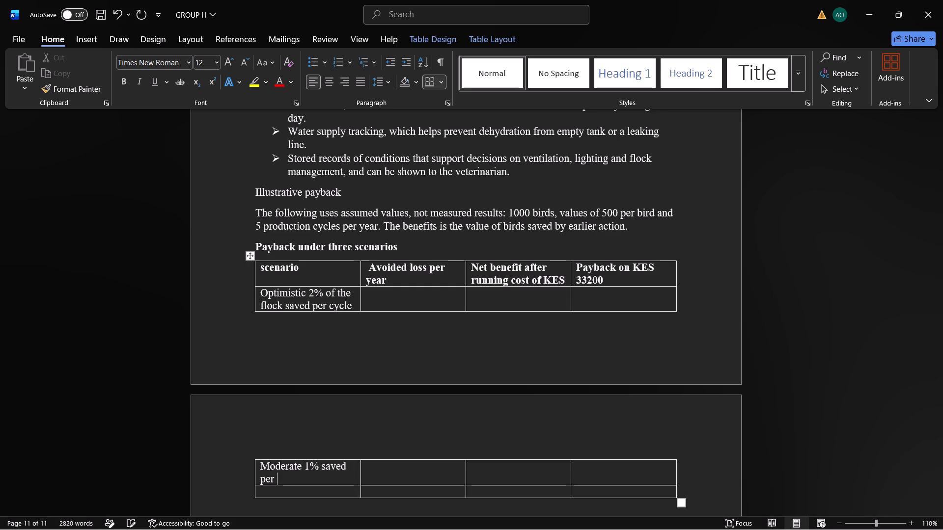
text(cyl)
key(c)
key(e)
Place the cursor in the scenario cell of the payback table's last row.
scroll(336, 413, down, 2)
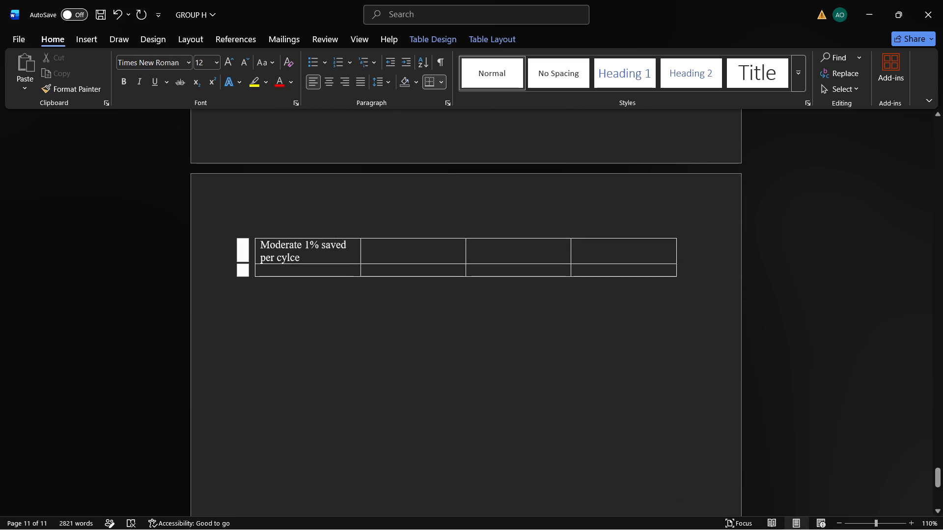
click(292, 269)
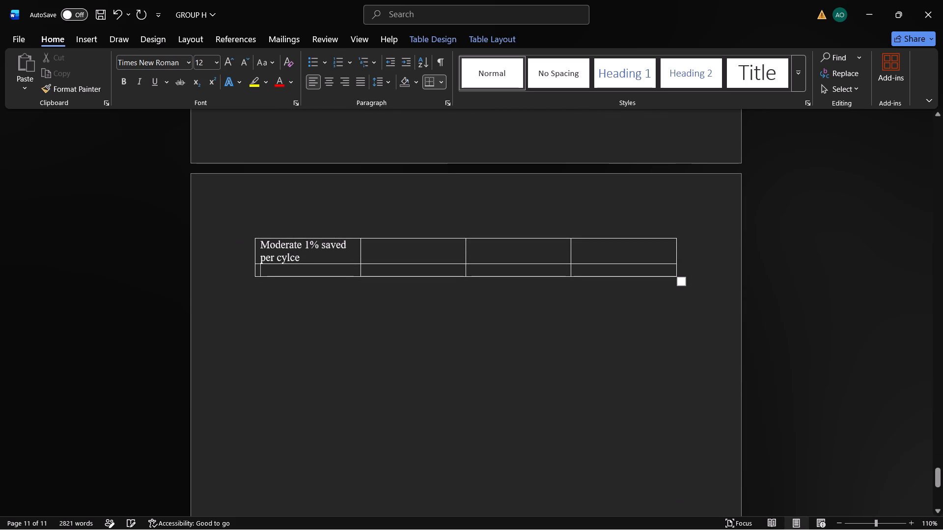
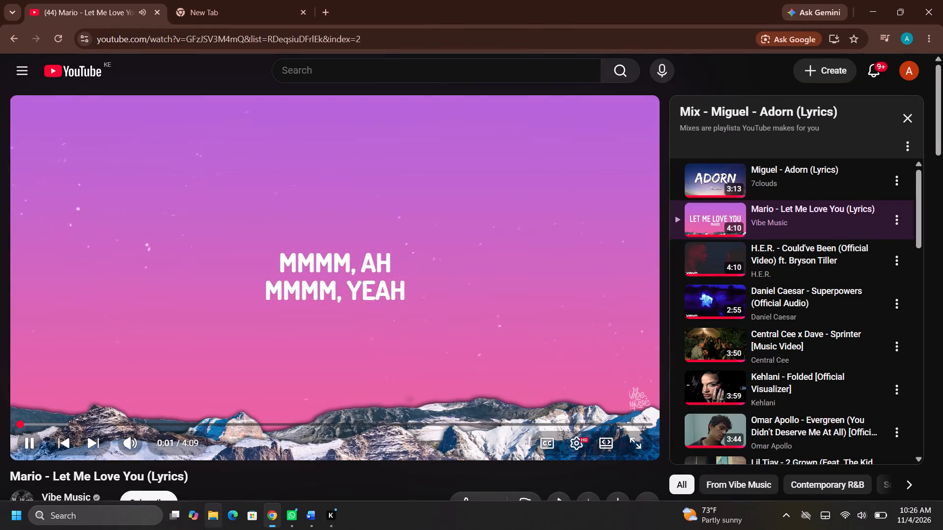
Play "Miguel - Adorn (Lyrics)" from the YouTube mix.
click(717, 197)
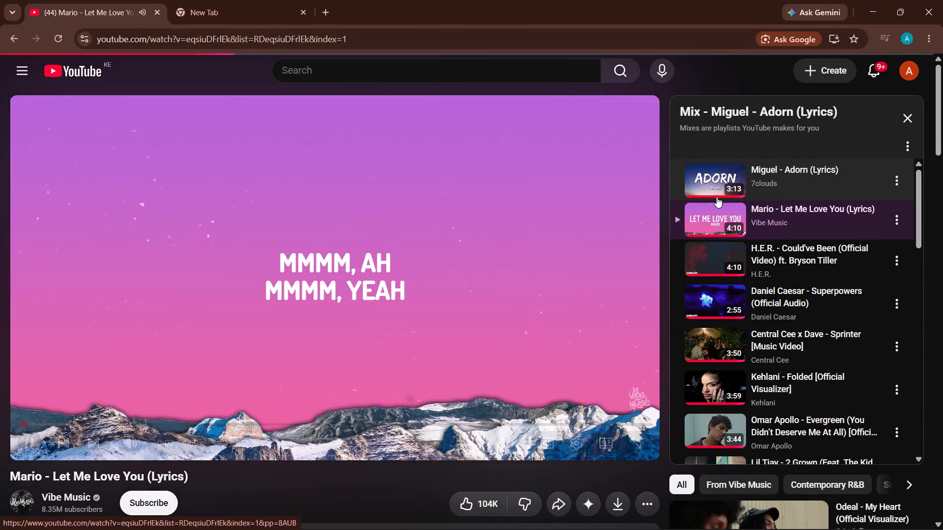
click(717, 197)
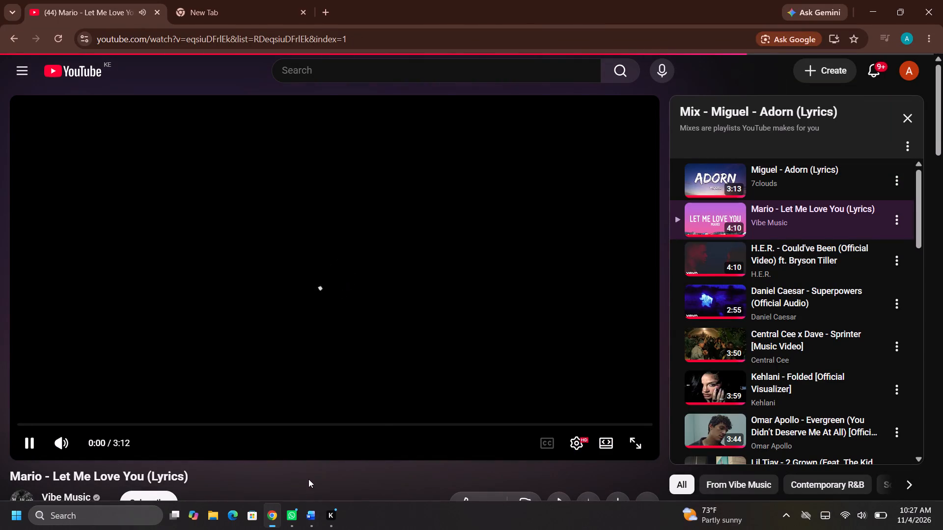
Switch to Word and correct the misspelled last word of the Moderate scenario label to "cycle".
click(317, 516)
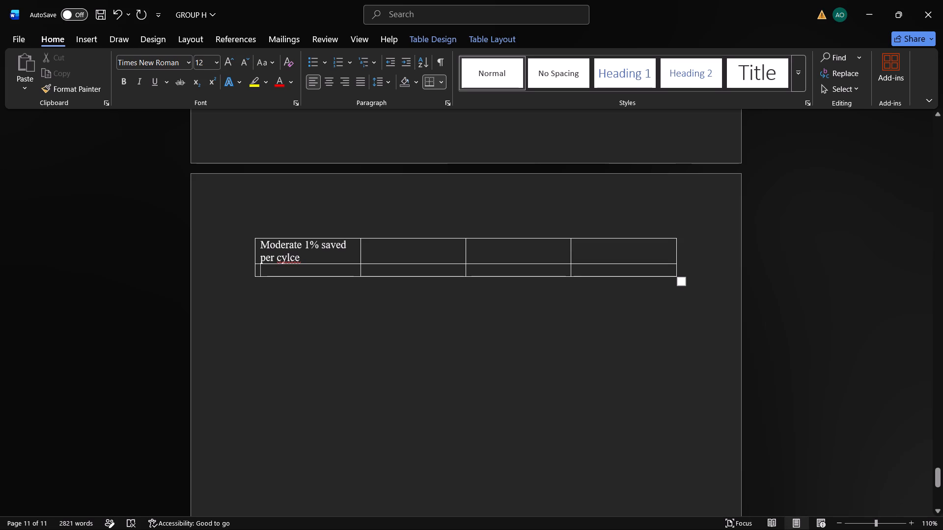
click(306, 261)
key(BackSpace)
key(BackSpace)
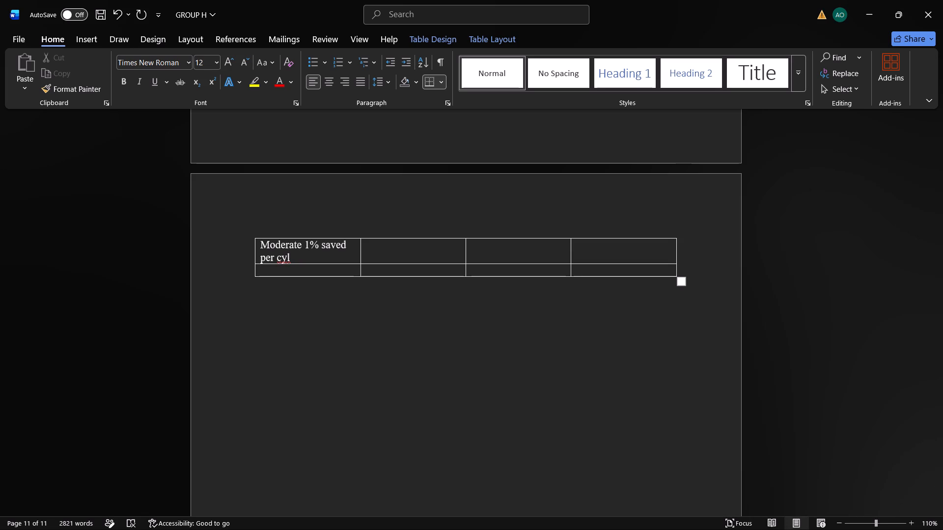
key(BackSpace)
text(cle)
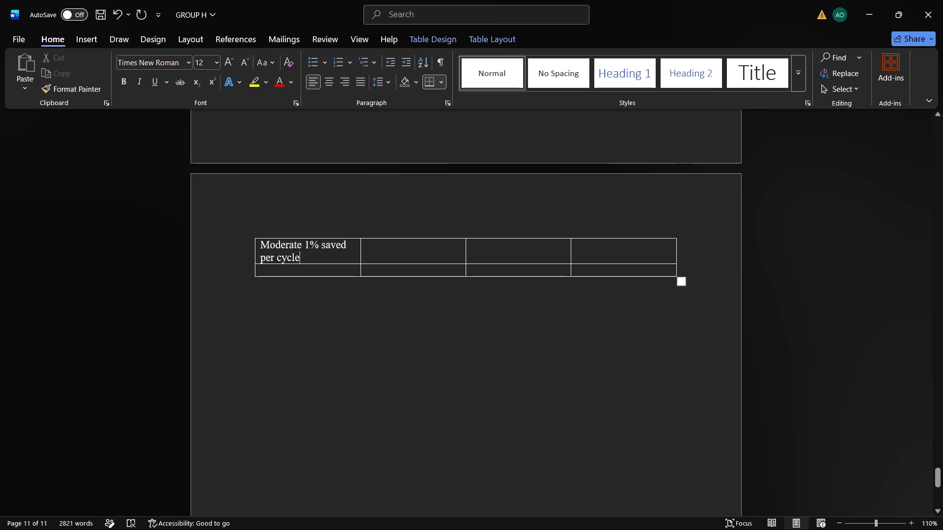
Enter the third scenario label "Pessimistic 0.5% saved per cycle" in the payback table's last row.
click(281, 270)
key(p)
key(e)
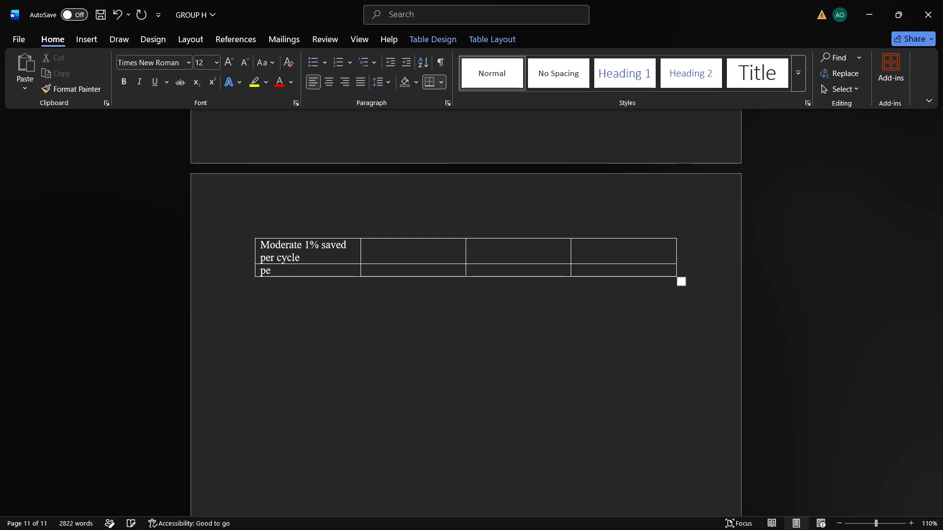
text(ss)
key(i)
text(mistic)
key(space)
key(0)
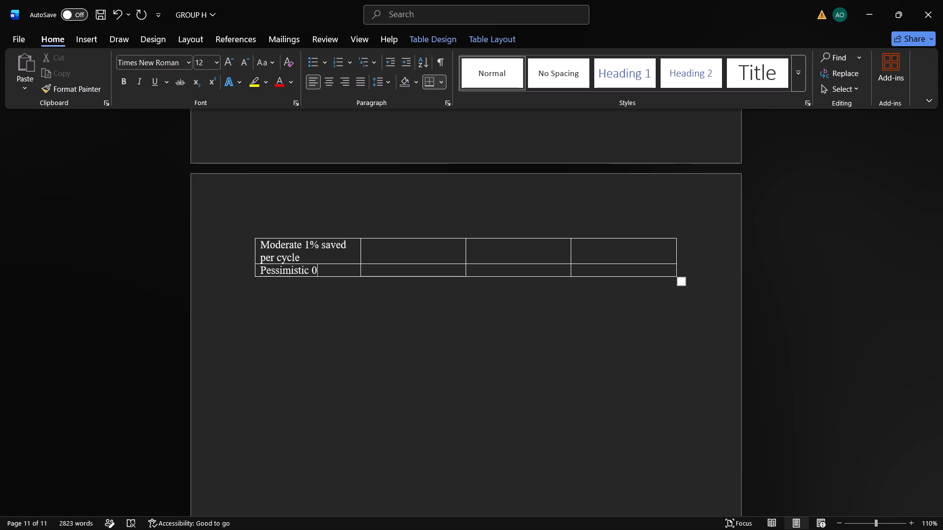
key(period)
key(5)
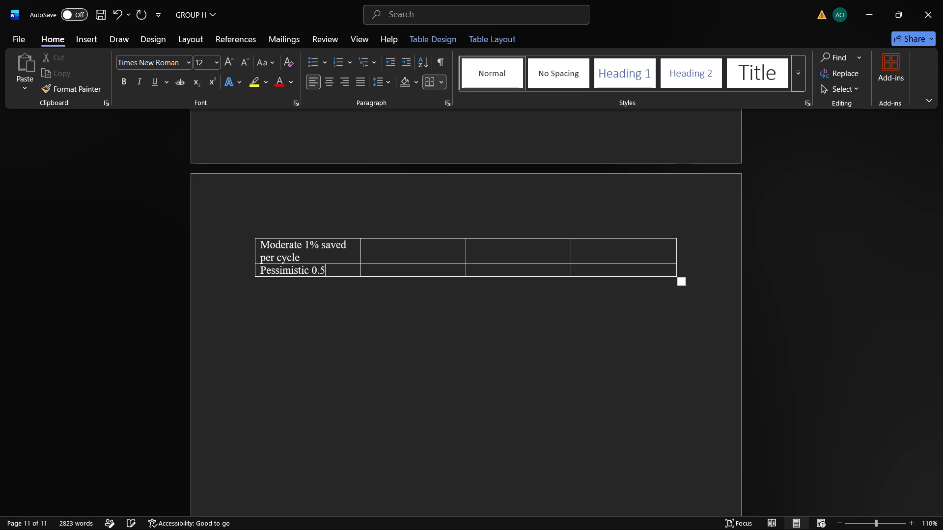
key(shift+percent)
key(space)
text(saved)
key(space)
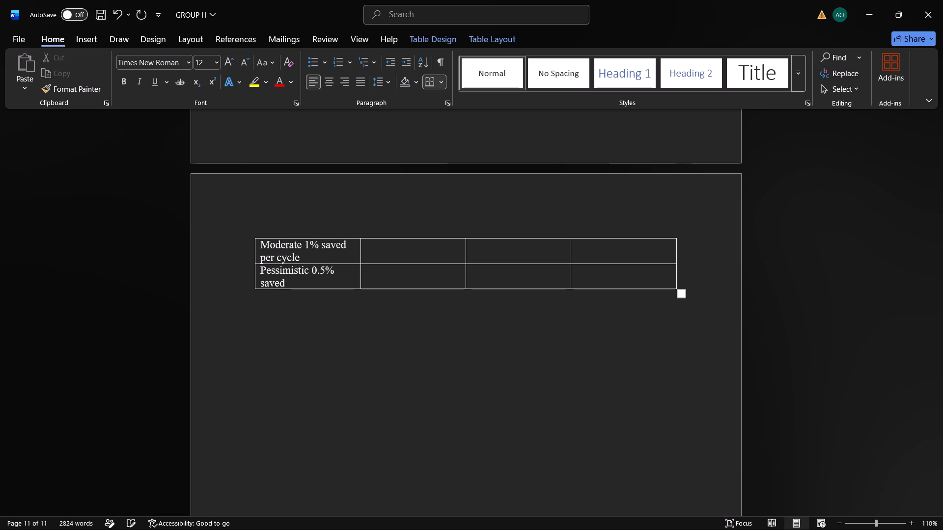
text(per)
key(space)
key(c)
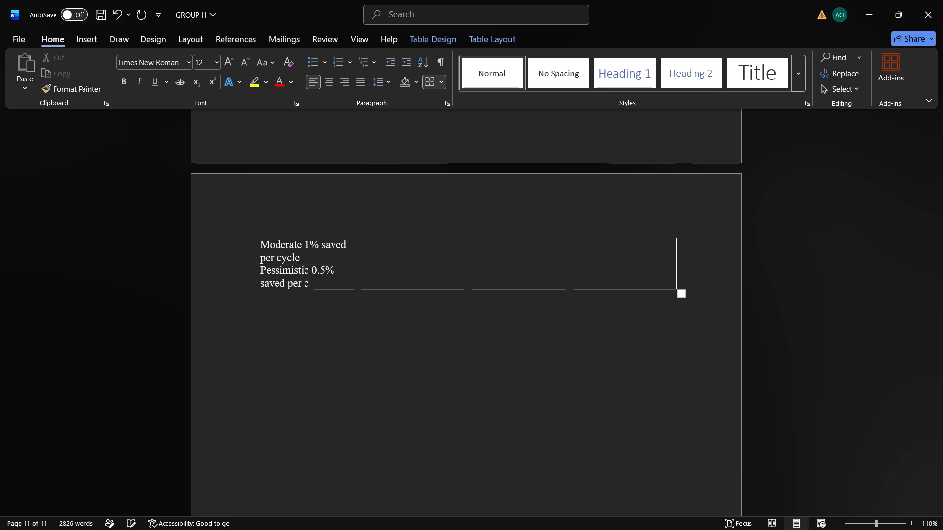
text(ycle)
Fill the "Avoided loss per year" column with 50000 for Optimistic, 25000 for Moderate and 12500 for Pessimistic.
scroll(366, 425, up, 2)
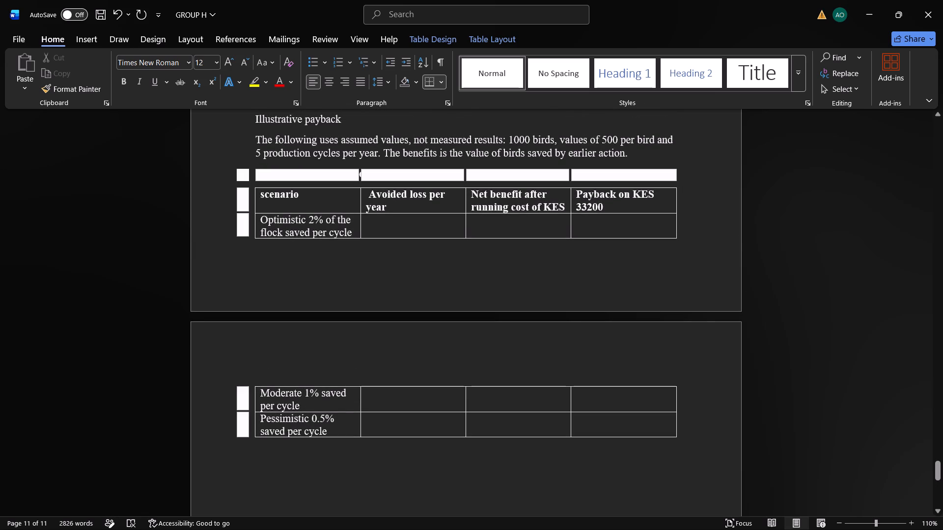
click(391, 236)
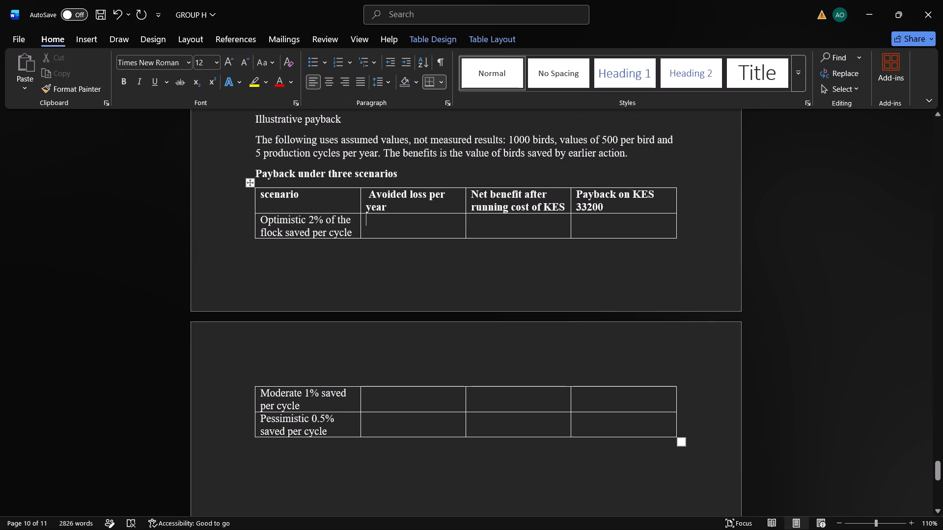
text(50000)
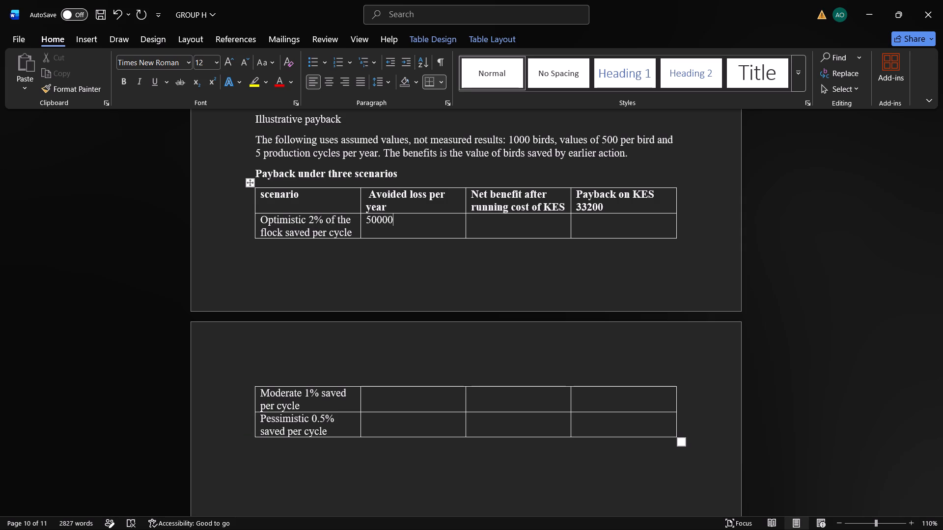
click(383, 395)
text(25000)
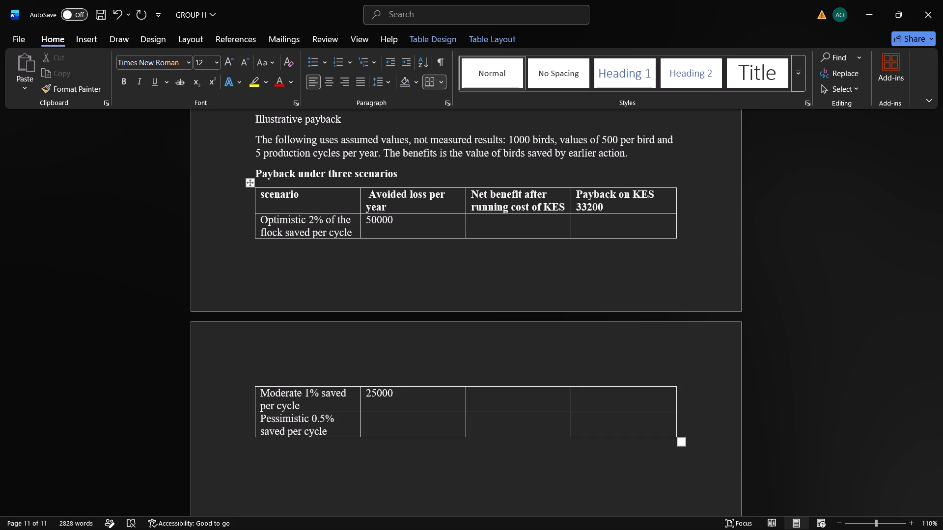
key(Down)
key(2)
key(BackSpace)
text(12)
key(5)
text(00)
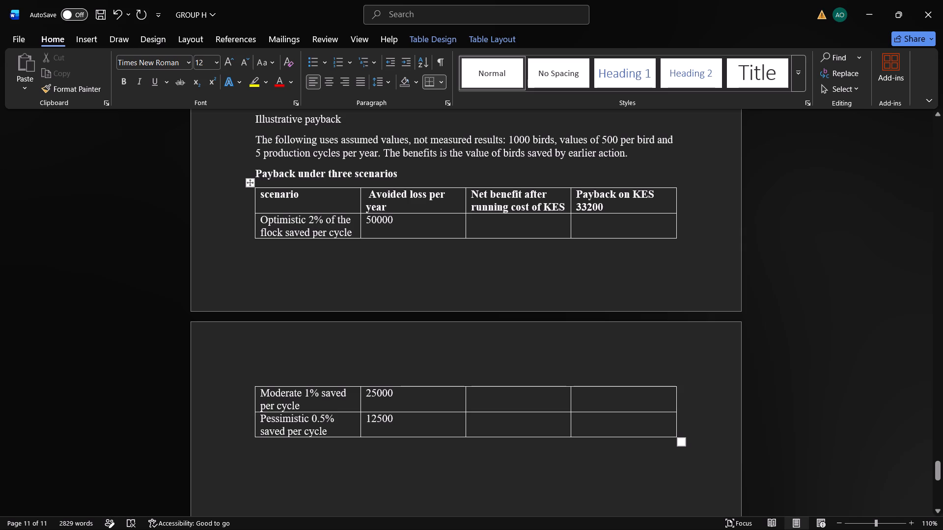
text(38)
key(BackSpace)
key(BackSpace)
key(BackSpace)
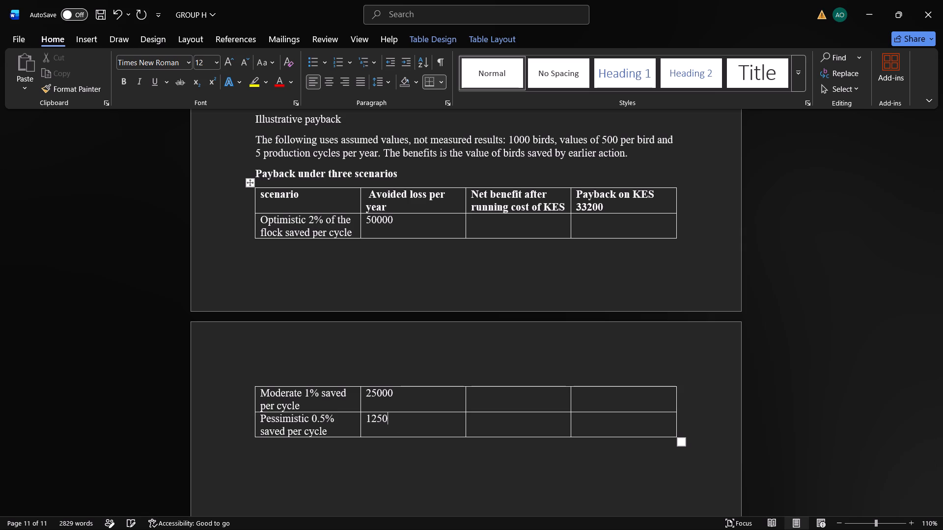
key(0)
Fill the "Net benefit after running cost" column with 38096 for Optimistic, 13096 for Moderate and 596 for Pessimistic.
click(496, 220)
text(38)
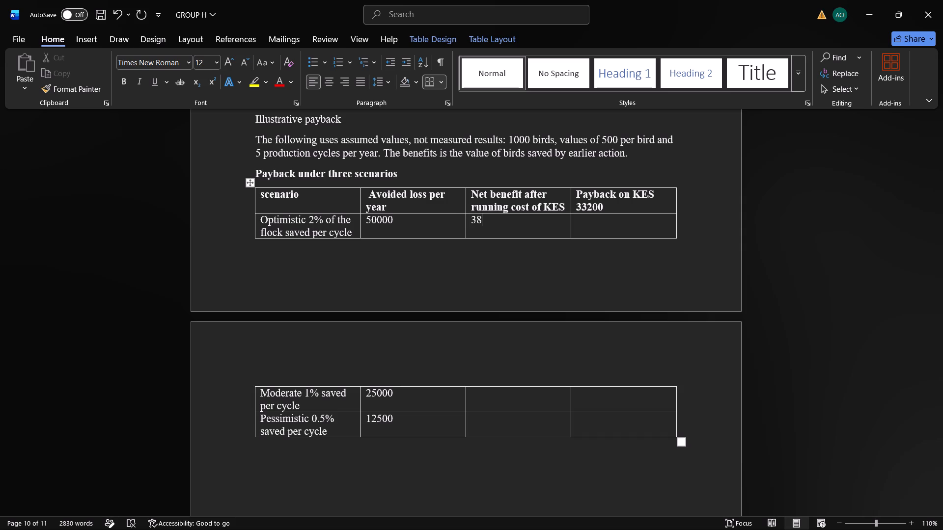
text(09)
key(6)
key(Down)
text(13)
text(096)
key(Down)
text(56)
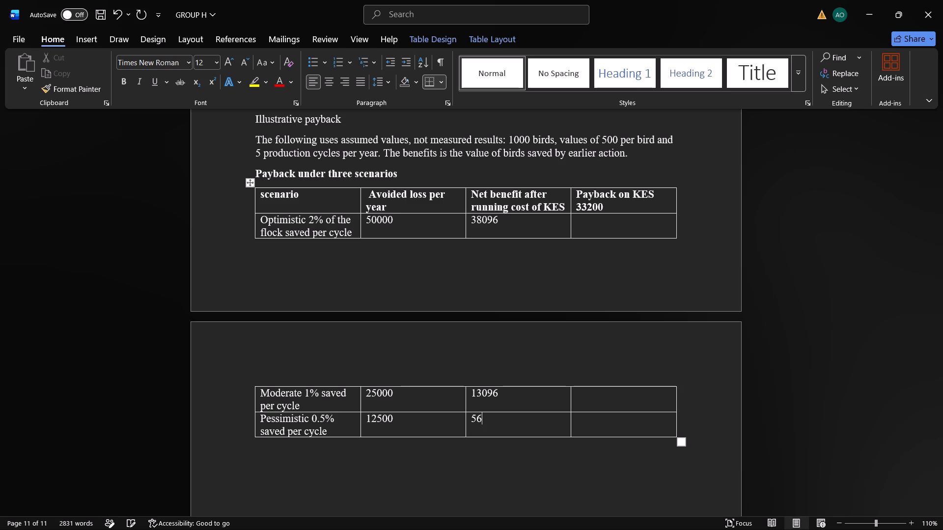
key(BackSpace)
key(9)
key(6)
Enter "About 0.9 year (10.5 months)" as the Optimistic scenario's payback on KES 33200.
click(587, 226)
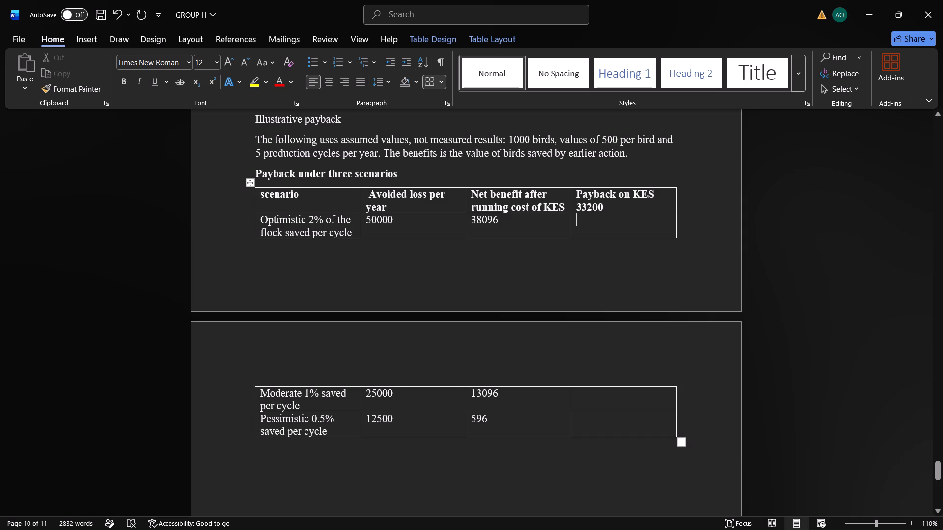
text(about)
key(space)
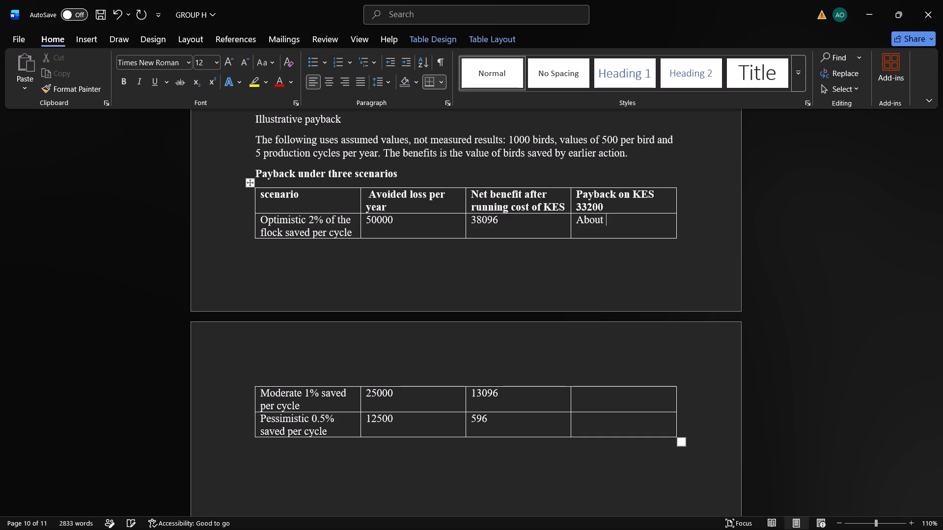
text(0.)
key(9)
key(space)
text(ye)
text(ar)
key(space)
key(shift+parenleft)
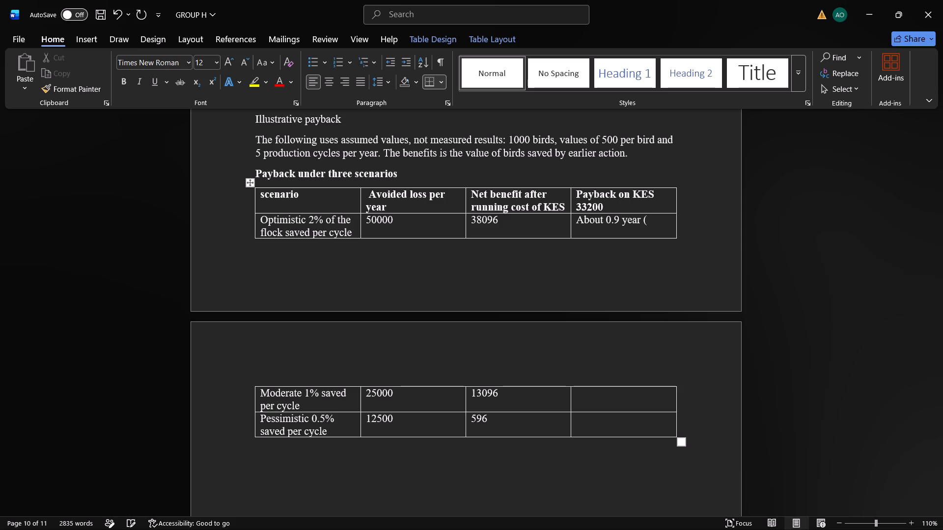
key(1)
text(0,)
key(BackSpace)
text(.5)
key(space)
text(moths)
key(BackSpace)
key(BackSpace)
key(BackSpace)
text(nths)
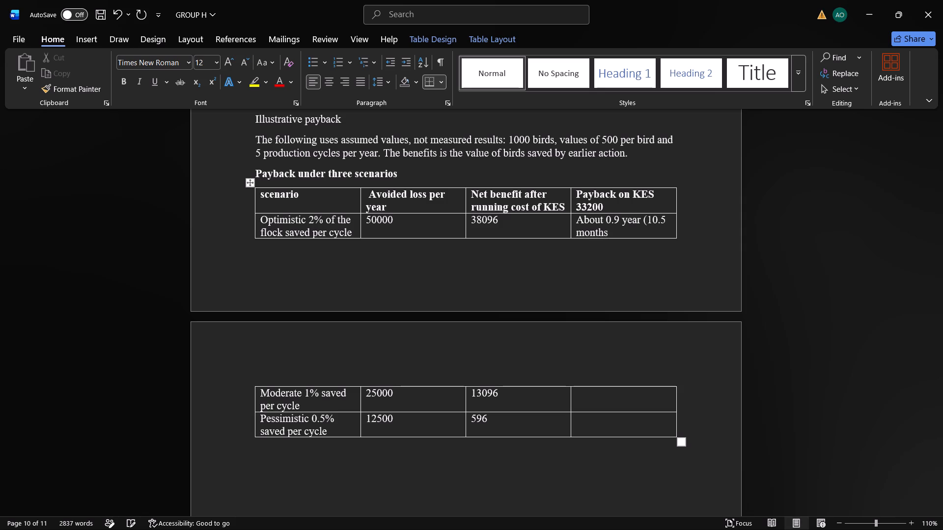
key(shift+parenright)
Enter "About 2.5 years" as the Moderate scenario's payback.
key(Down)
text(about)
key(space)
text(2.)
key(5)
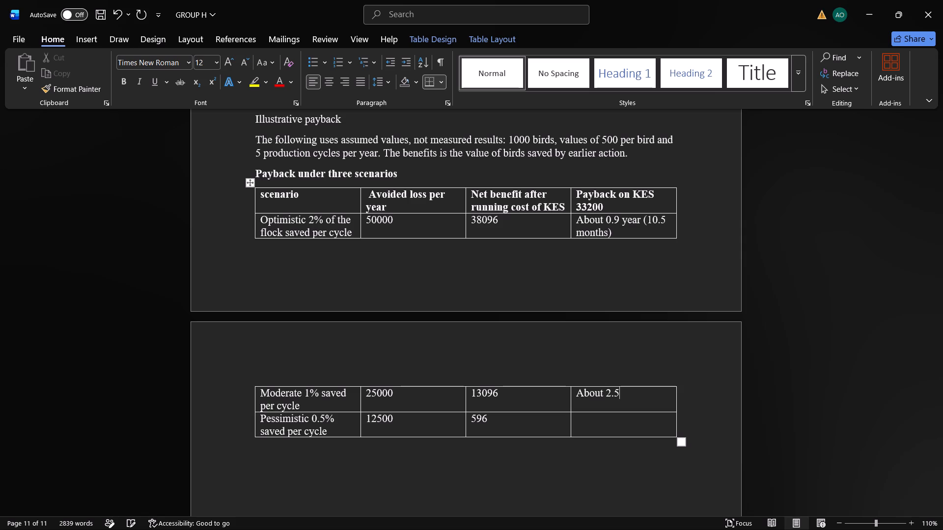
key(space)
text(yer)
key(BackSpace)
text(ars)
Enter "Not meaningful; benefits barely cover the running cost" as the Pessimistic scenario's payback.
key(Down)
key(shift+n)
text(ot m)
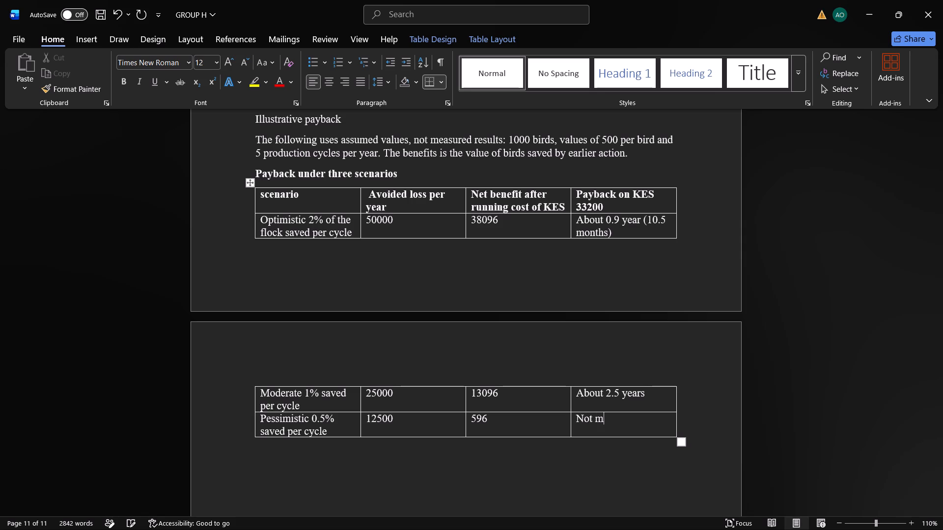
text(eaning)
text(ful)
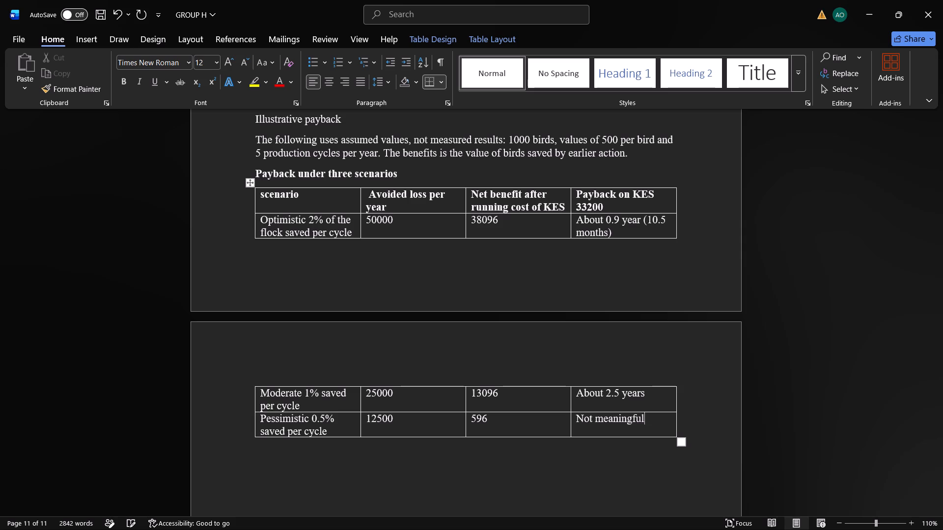
key(semicolon)
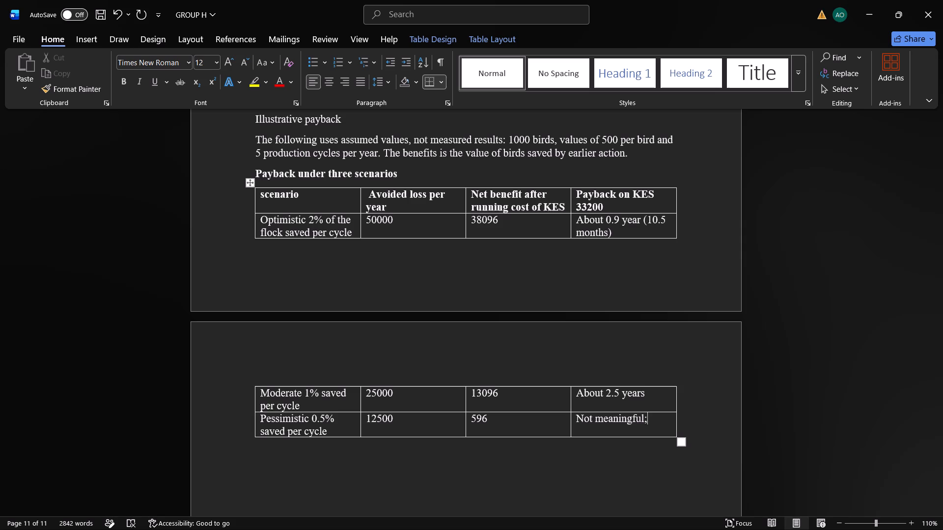
key(space)
text(benefits)
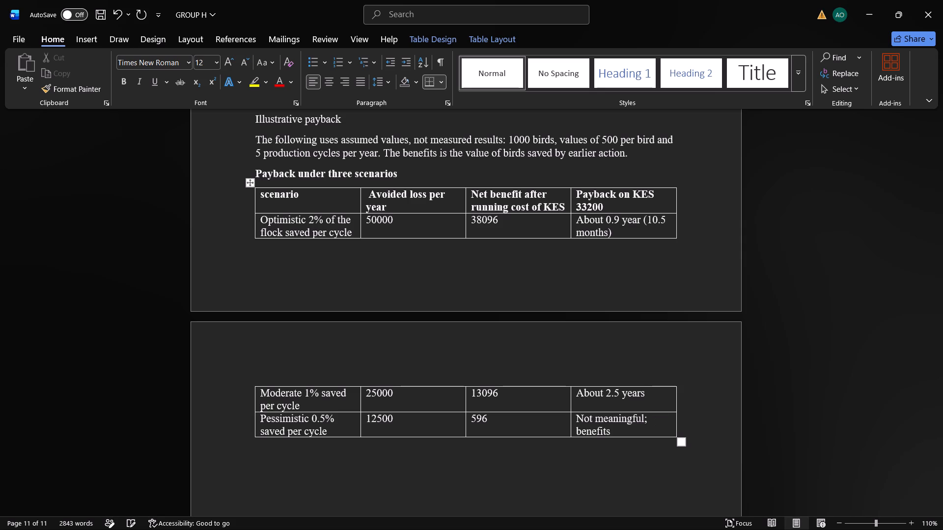
key(space)
text(bare)
text(ly)
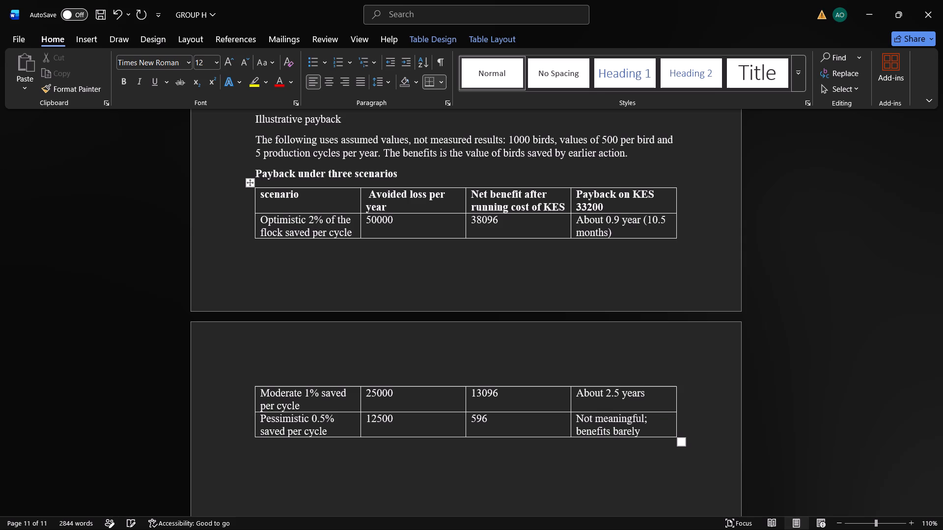
key(space)
text(cove)
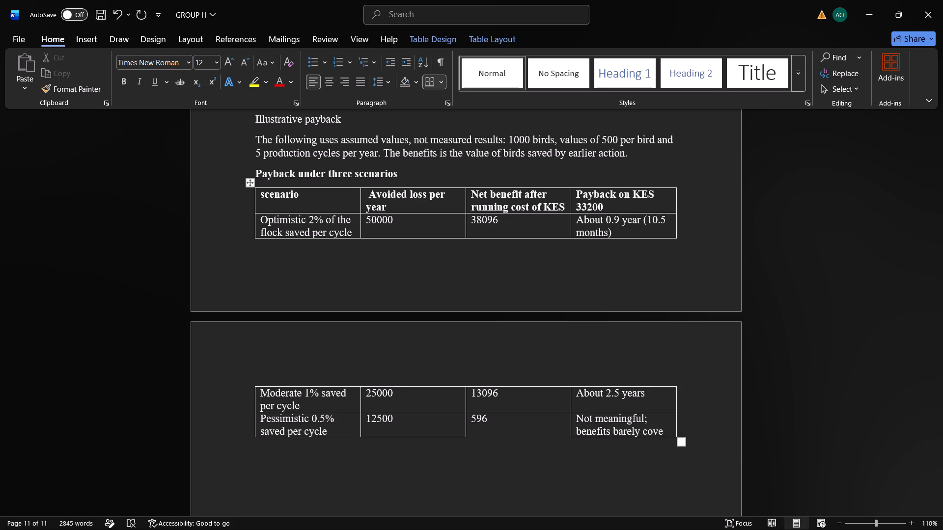
text(r the)
key(space)
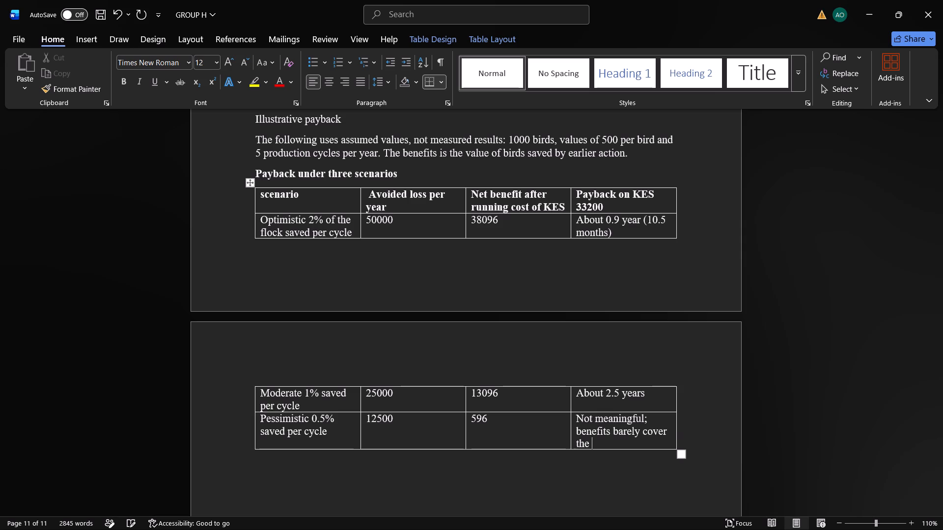
text(runing cost)
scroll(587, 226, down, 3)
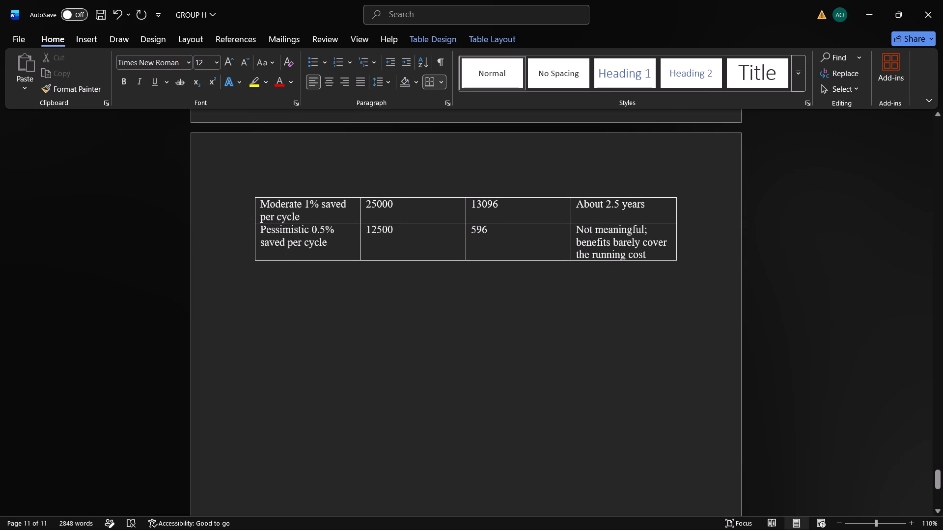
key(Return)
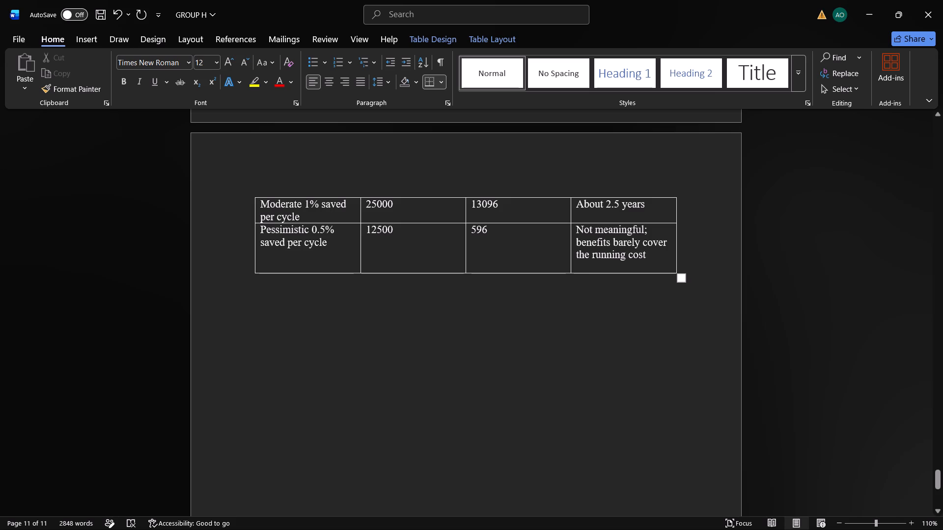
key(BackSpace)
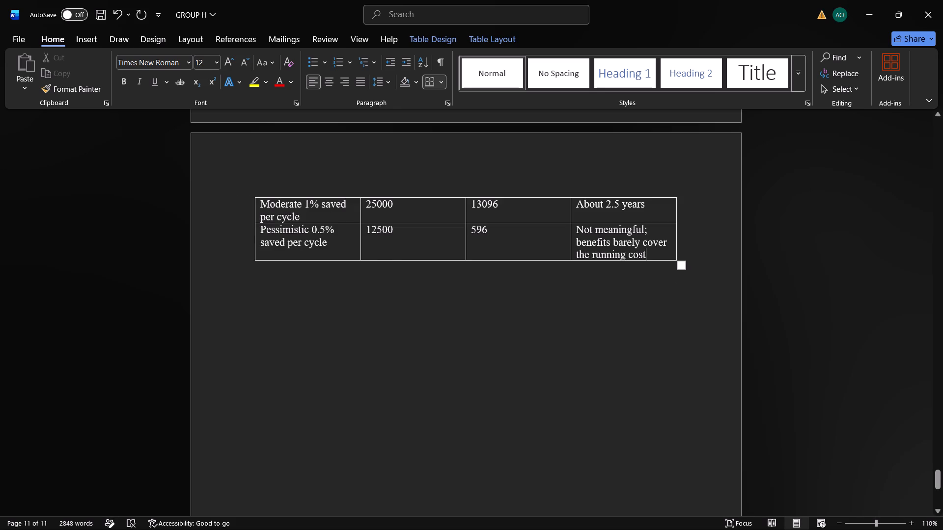
Narrow the "Avoided loss per year" column to widen the net benefit column, and place the cursor on the line below the table.
scroll(462, 209, up, 3)
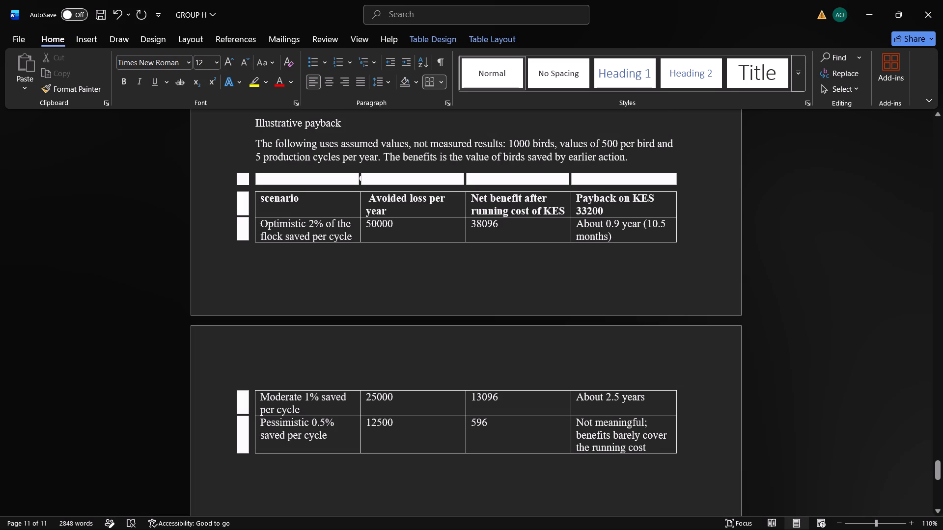
drag(465, 211, 424, 212)
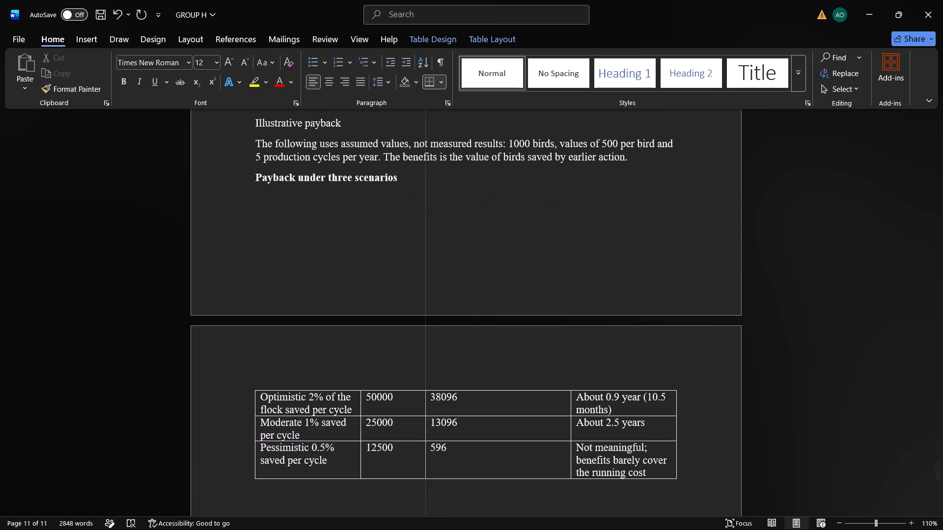
drag(424, 212, 443, 212)
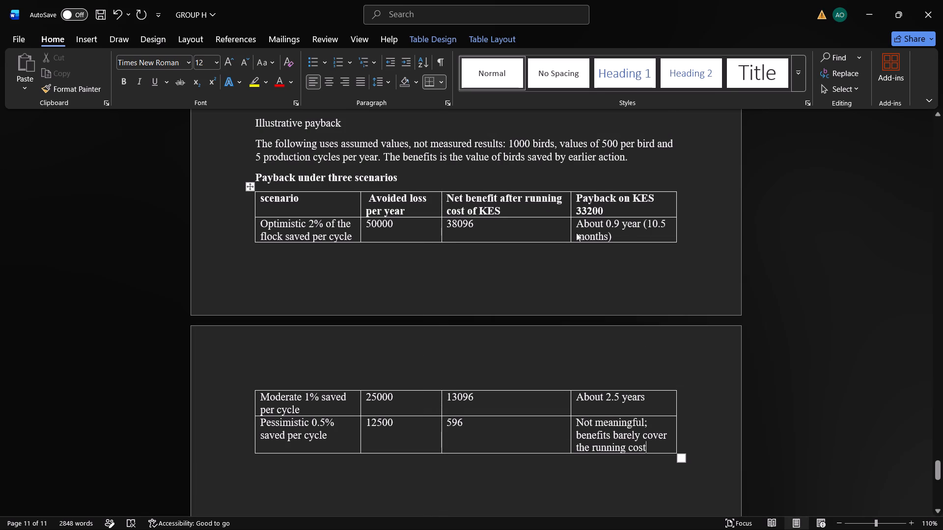
scroll(462, 484, down, 1)
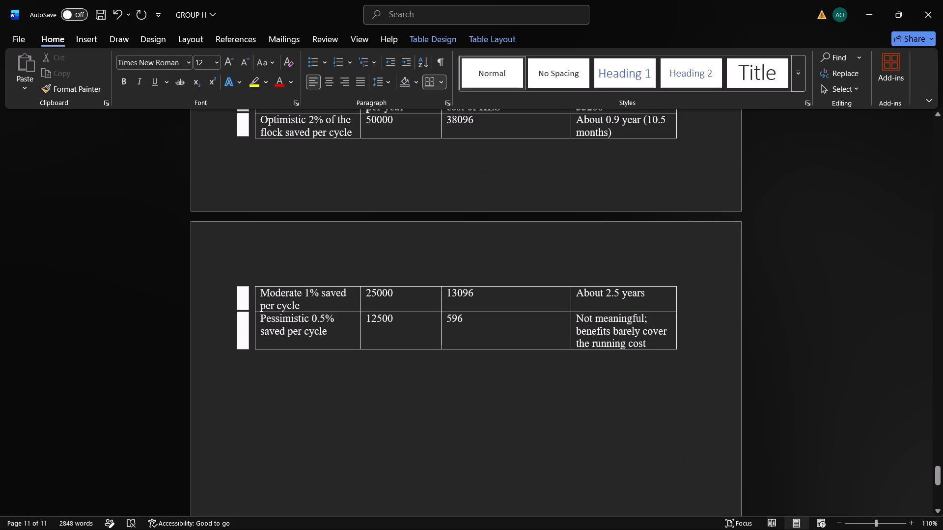
click(275, 368)
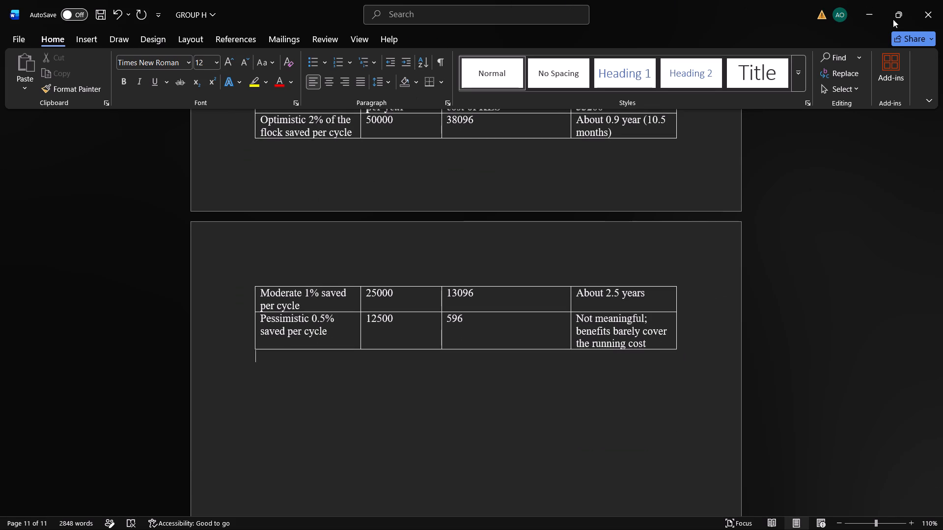
Switch to YouTube in Chrome, skip the ad and play "Mix - Odeal - My Heart (Official Visualizer)" from the home feed.
click(876, 12)
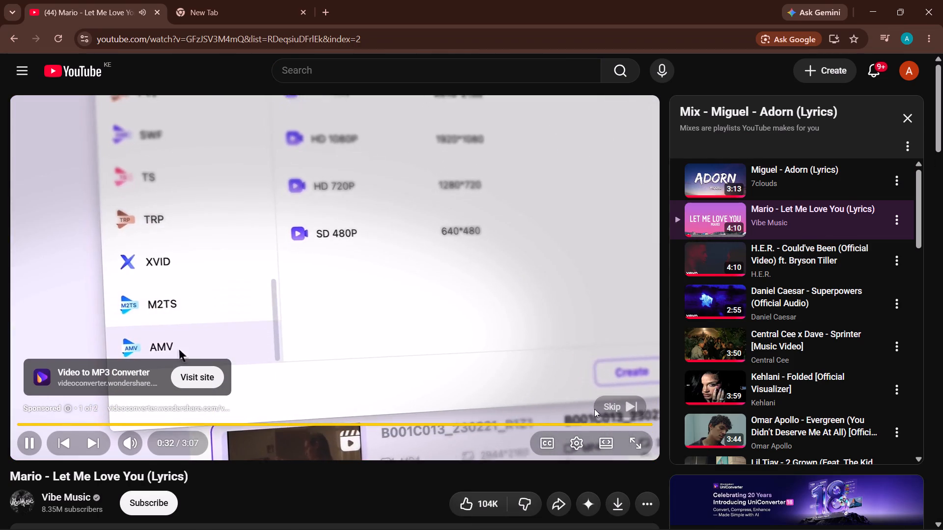
click(617, 397)
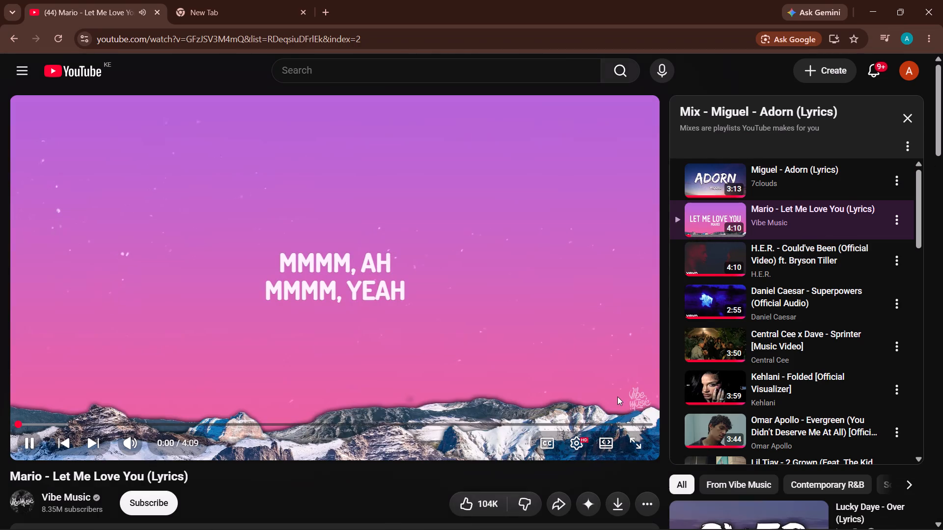
click(41, 65)
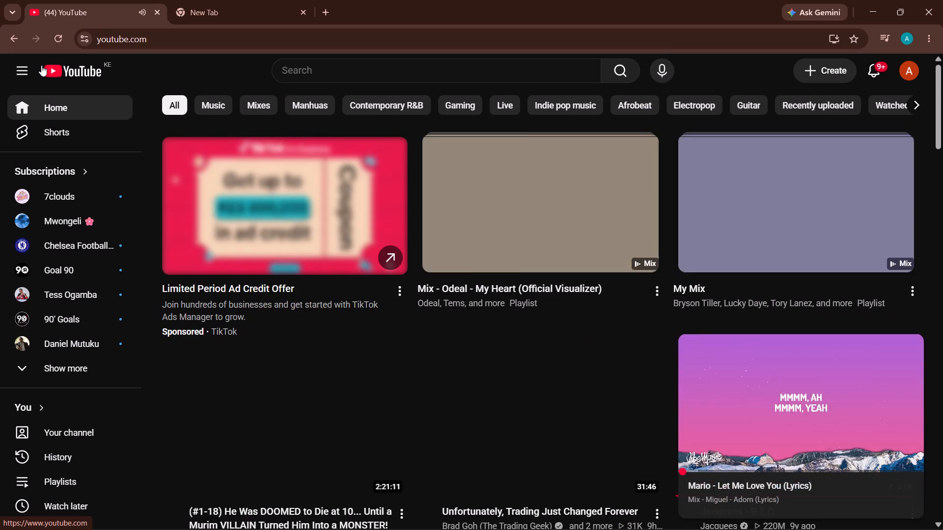
scroll(552, 229, down, 1)
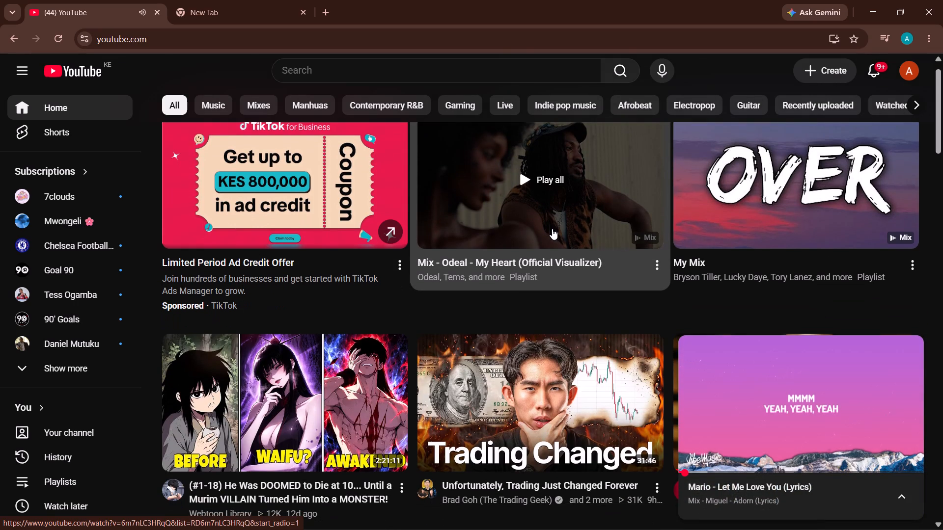
click(552, 229)
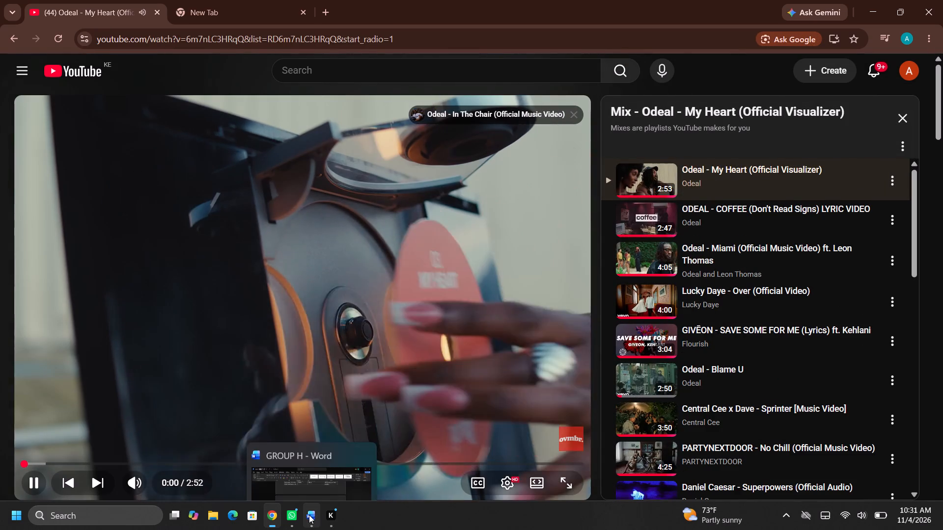
Return to the GROUP H document in Word and start a paragraph below the payback table with "The system pays for itself".
click(309, 515)
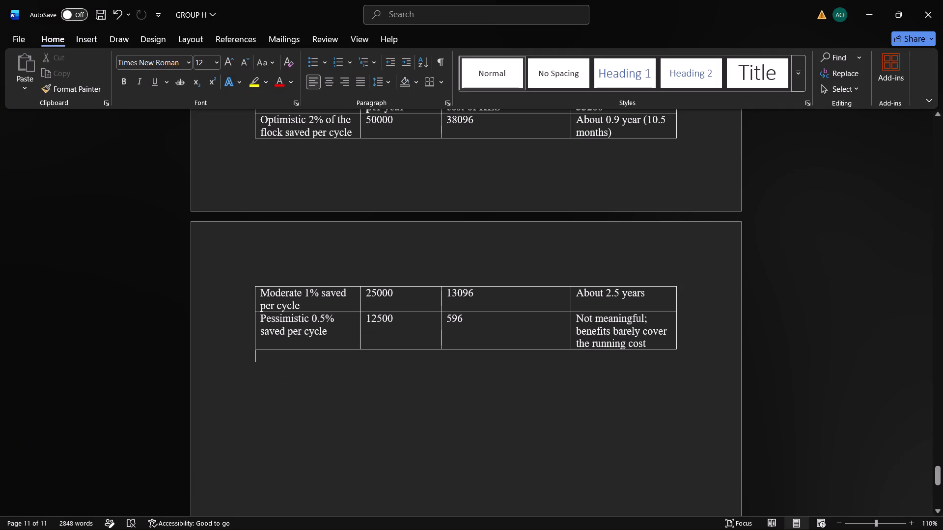
key(space)
key(BackSpace)
key(Return)
text(the)
key(space)
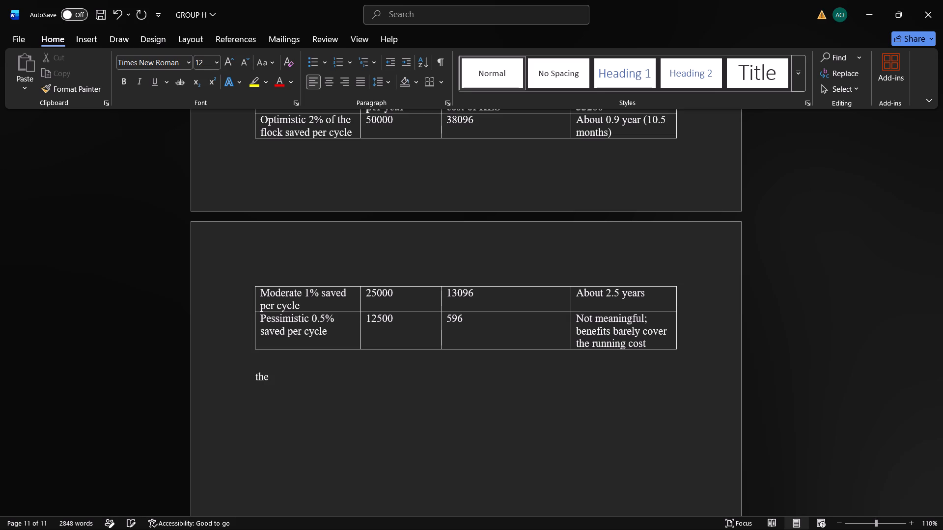
text(syste)
text(m)
key(space)
text(pays)
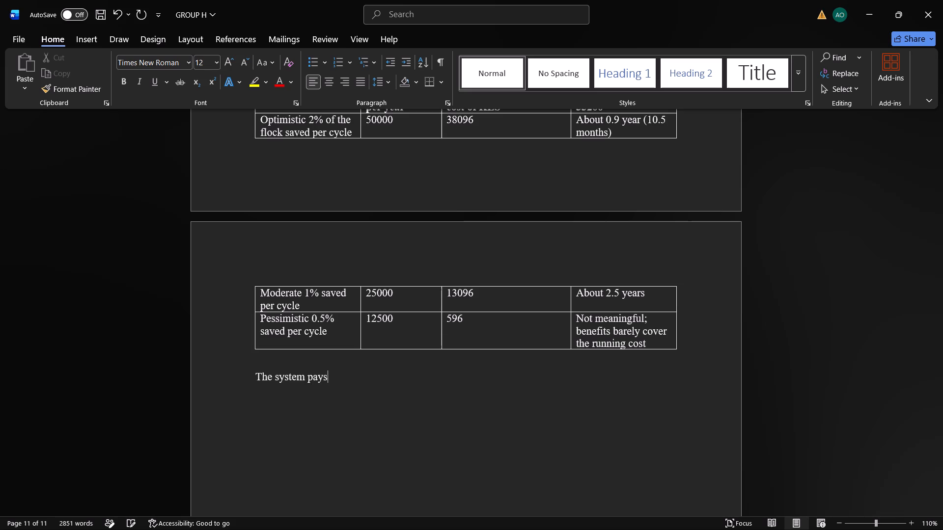
key(space)
text(for)
key(space)
text(it)
key(s)
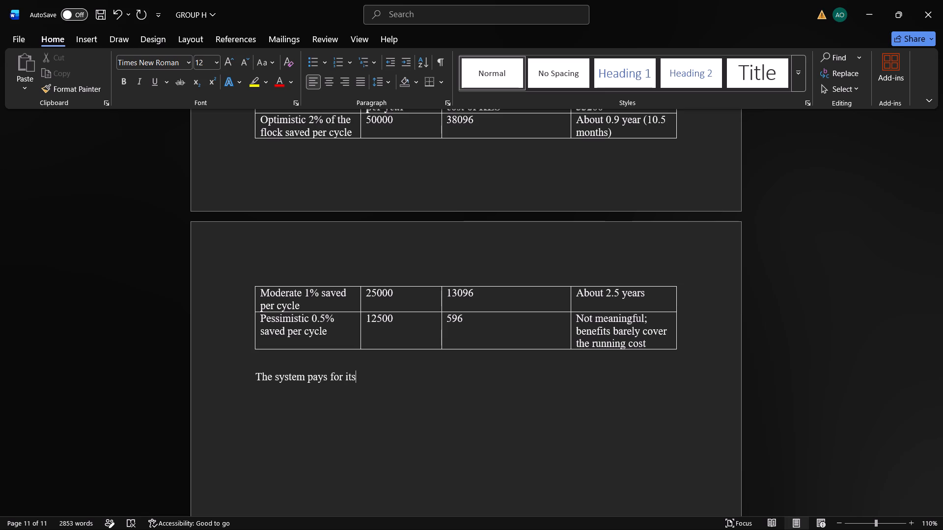
text(ek)
key(f)
key(BackSpace)
key(BackSpace)
text(lg)
key(BackSpace)
key(f)
key(space)
Continue the sentence with "only if it prevents a real loss,".
text(only if)
key(space)
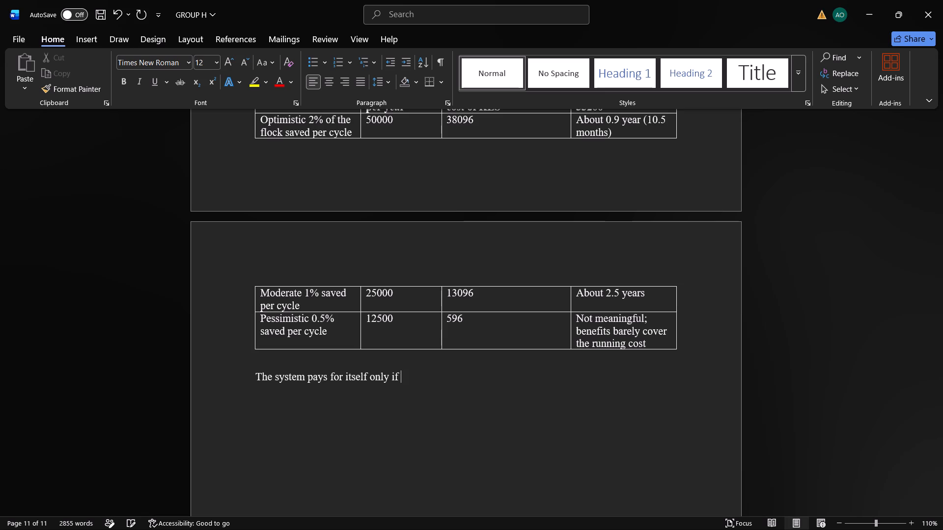
text(it p)
text(revents)
key(space)
text(a real)
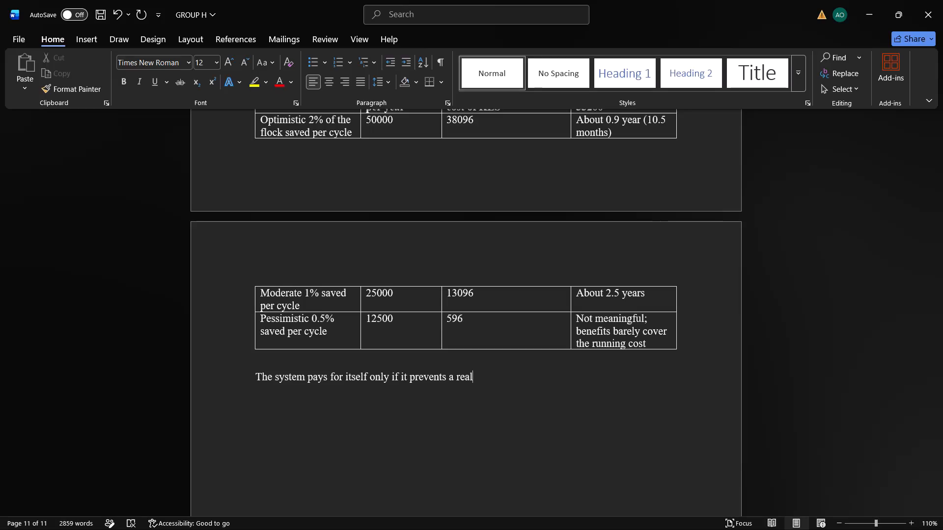
key(space)
text(loss)
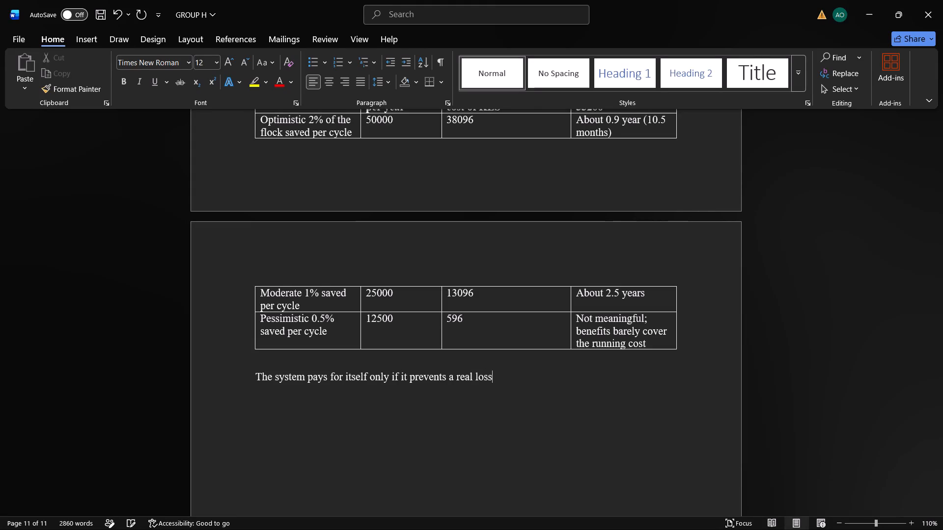
key(comma)
key(space)
Continue the sentence below the payback table with "so its value depends on how often".
text(so)
key(space)
text(its)
key(space)
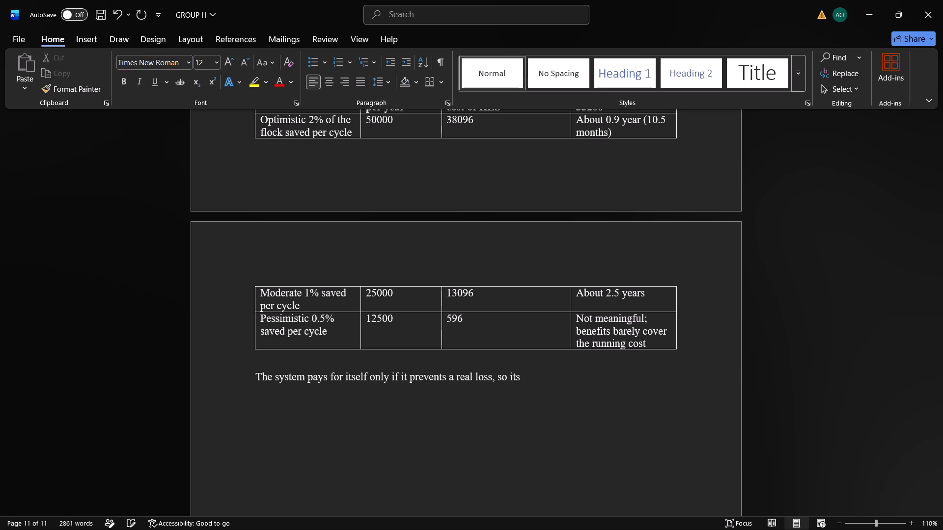
text(valu)
text(e depends)
key(space)
text(on how)
key(space)
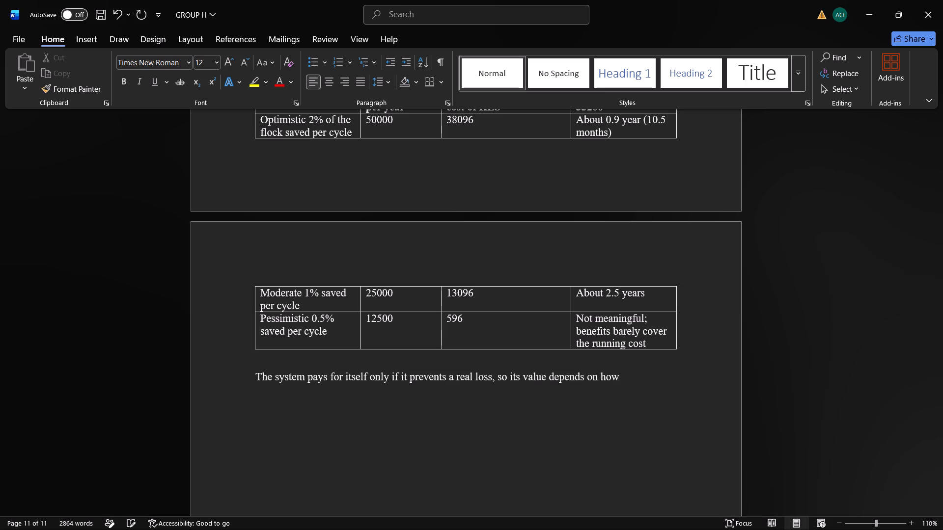
key(u)
key(BackSpace)
text(often)
key(space)
Finish the sentence with "poor condtions would otherwise go unnoticed.".
text(poor)
key(space)
text(condti)
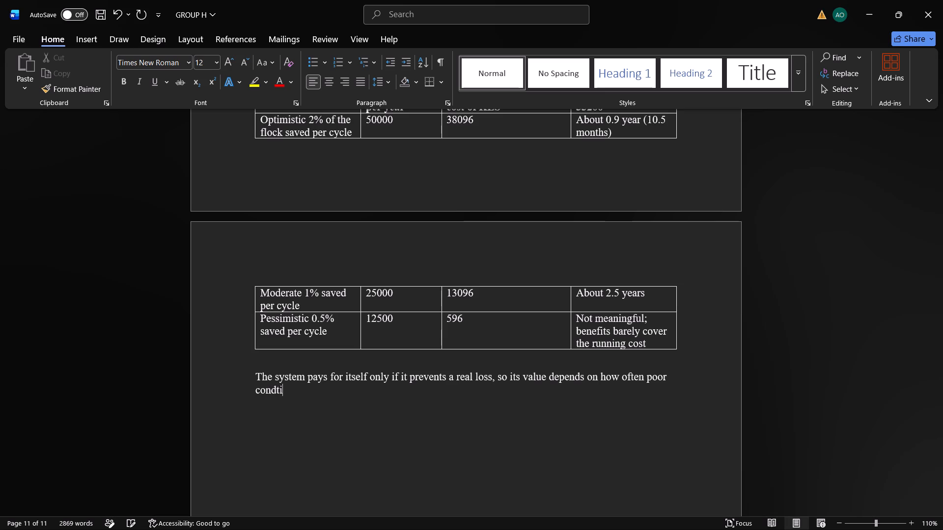
key(BackSpace)
text(ions)
key(space)
text(would)
key(space)
text(other)
text(wi)
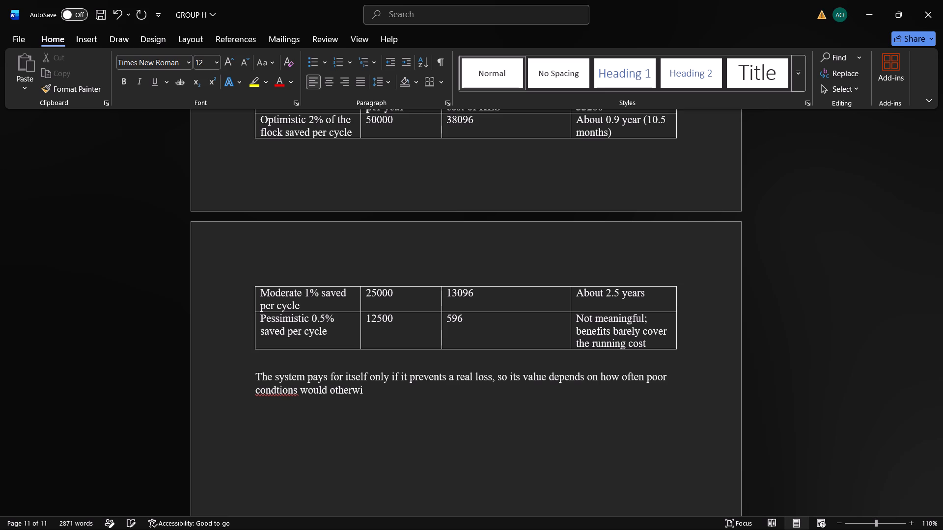
text(se)
key(space)
text(go unn)
text(oticed)
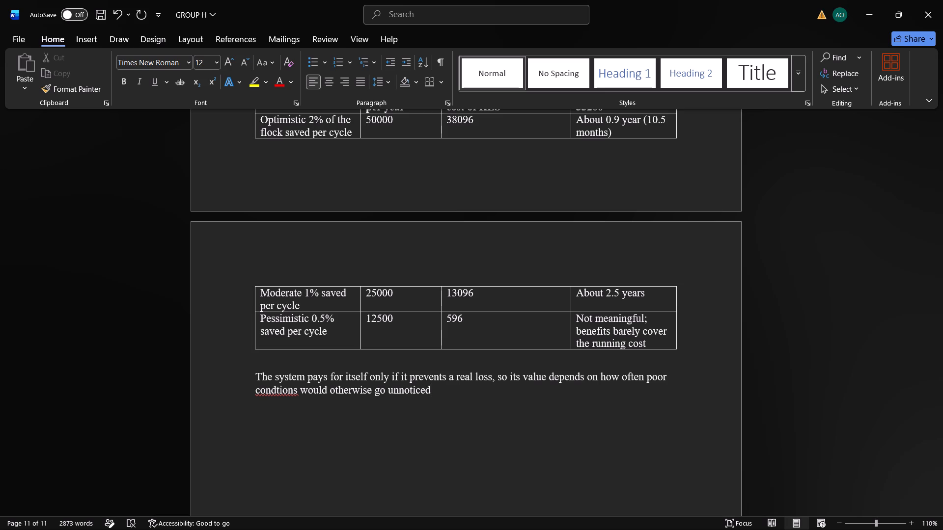
text(.)
key(space)
Start a second sentence in the paragraph with "Saved labour time and better records".
text(sav)
text(ed)
key(space)
text(labour)
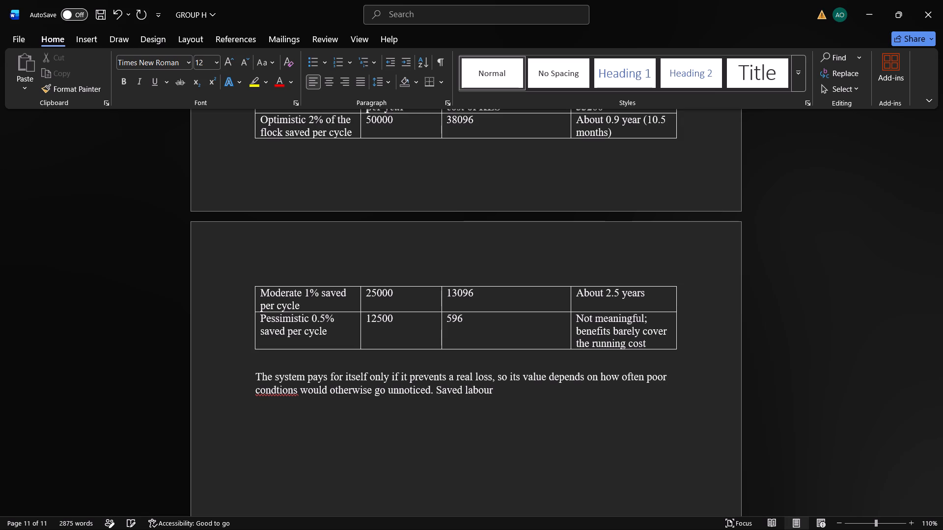
key(space)
text(tim)
text(e)
key(space)
key(n)
key(BackSpace)
text(an)
text(d better record)
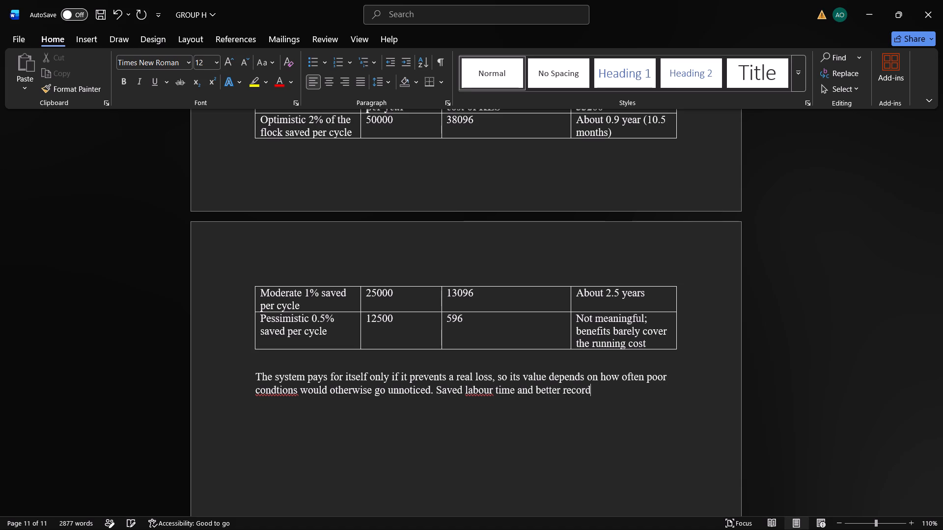
key(space)
key(BackSpace)
key(a)
key(BackSpace)
text(s)
key(space)
Continue the second sentence with "add benefits that are not included in the figures".
text(add)
key(space)
text(bene)
key(f)
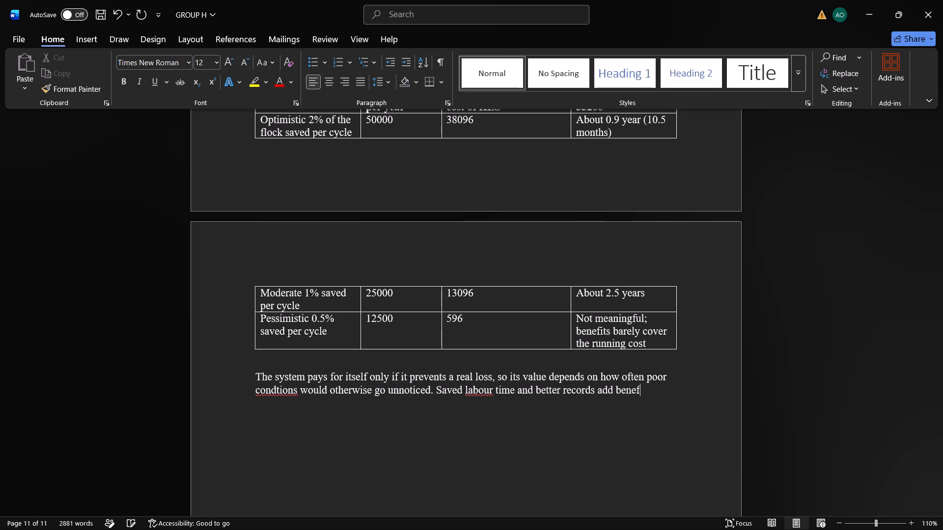
text(its that)
key(space)
text(are)
key(space)
key(n)
text(ot)
key(space)
text(inv)
key(BackSpace)
text(cluded in the figures)
key(space)
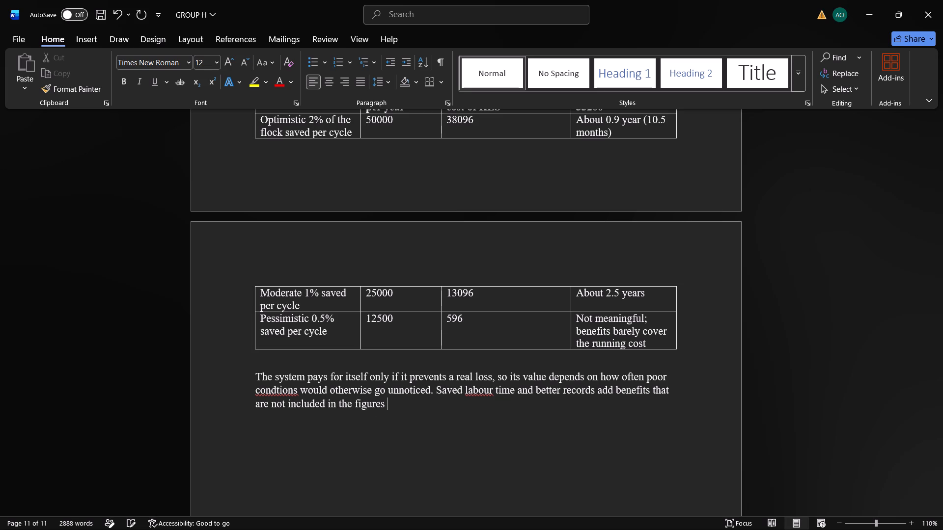
Change the ending of the paragraph's last sentence to read "in these figures.".
key(BackSpace)
key(BackSpace)
key(BackSpace)
key(BackSpace)
key(BackSpace)
key(BackSpace)
key(BackSpace)
key(BackSpace)
key(BackSpace)
text(se fi)
key(g)
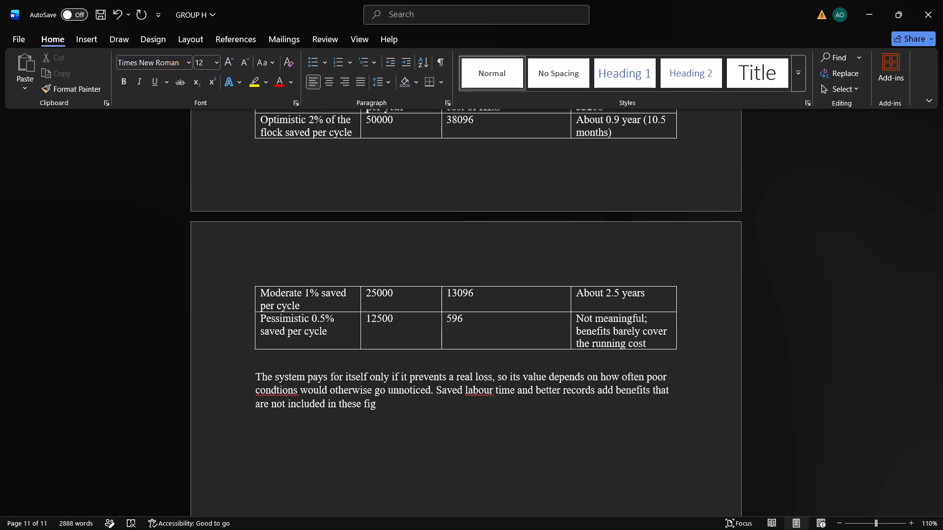
text(ures)
key(period)
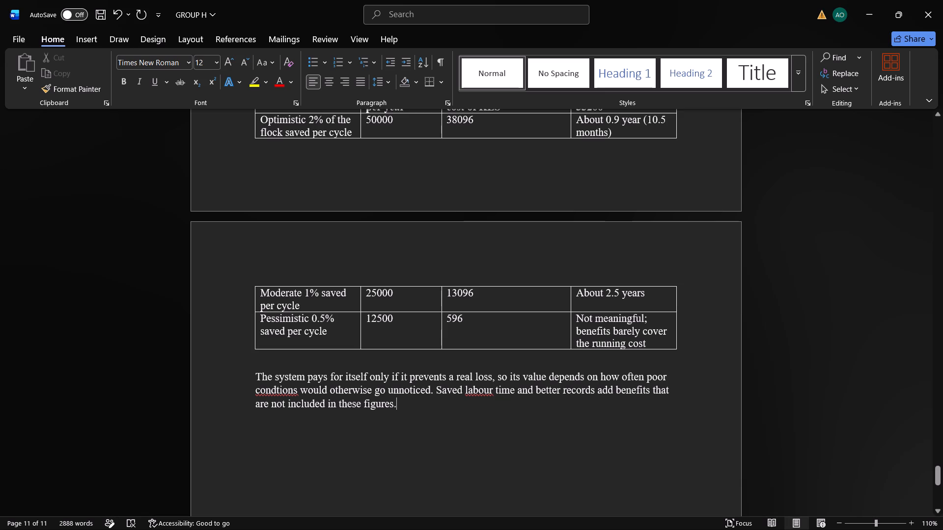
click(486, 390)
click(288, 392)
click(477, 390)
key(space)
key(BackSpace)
Correct the misspelled word "condtions" in the paragraph below the payback table to "conditions".
click(299, 392)
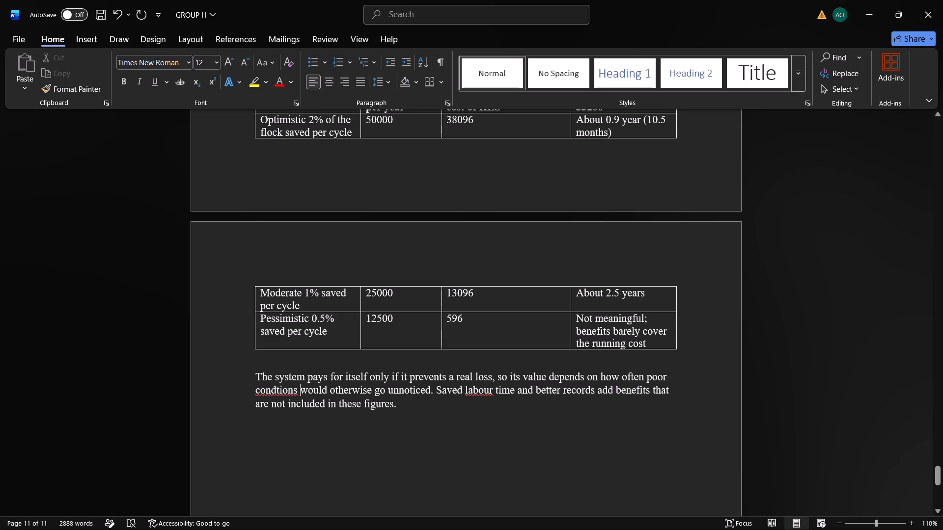
click(278, 390)
key(Left)
key(i)
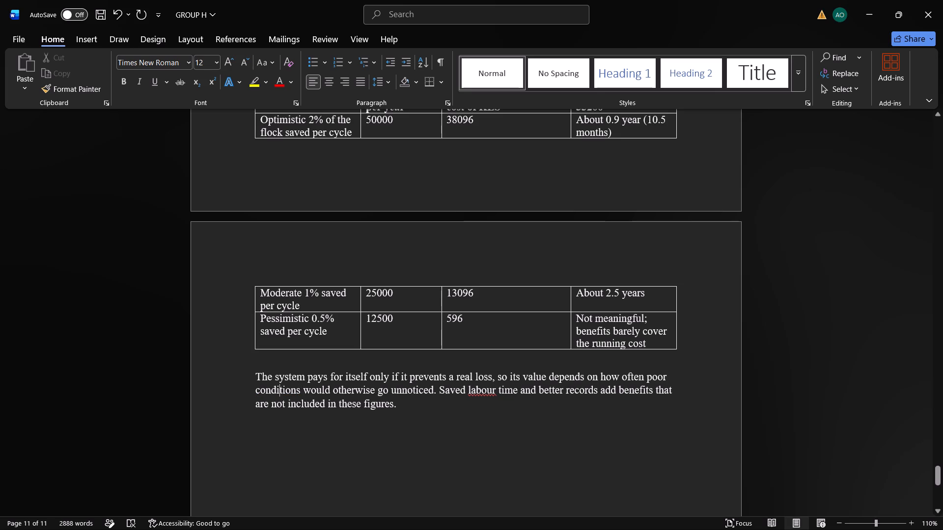
Replace the flagged word "labour" in the paragraph with the suggested spelling "labor".
right_click(481, 390)
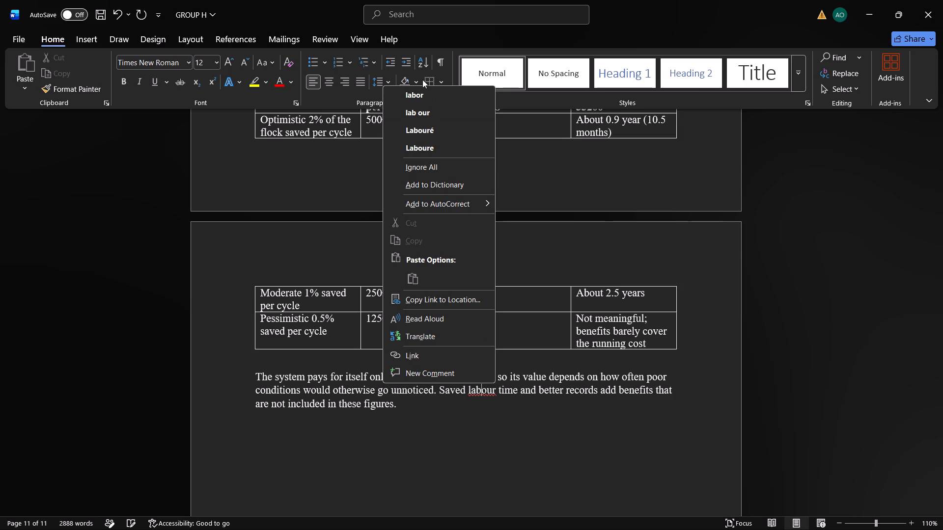
click(423, 93)
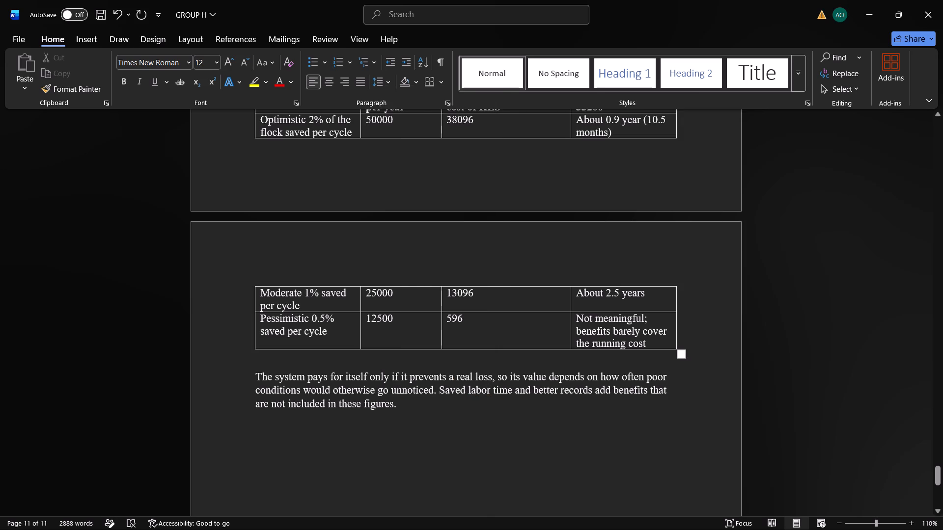
click(473, 411)
click(482, 389)
Add the heading text "Limitations" on a new line below the paragraph about the system paying for itself.
click(409, 422)
key(Return)
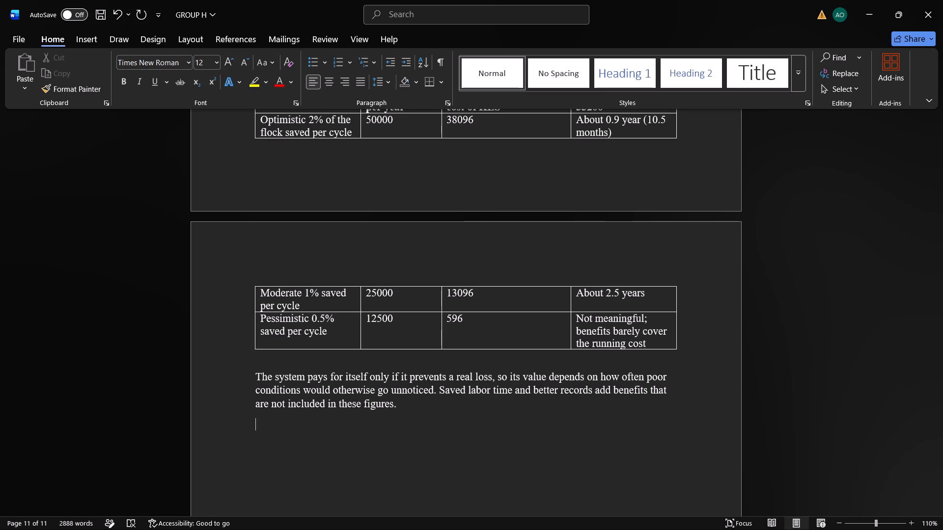
key(shift+l)
text(imitations)
key(space)
Start an arrow-bulleted list under "Limitations" with the text "MQ- series sensors are low".
key(Return)
click(324, 62)
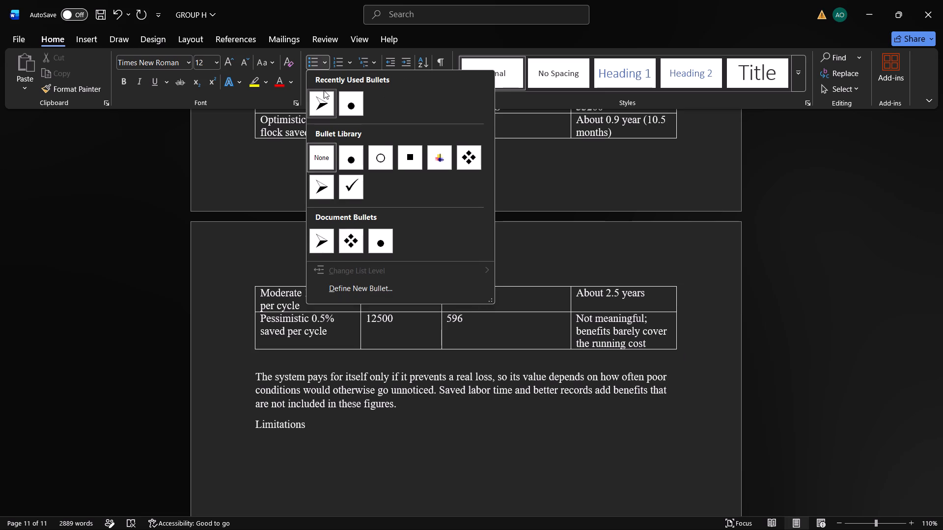
click(322, 113)
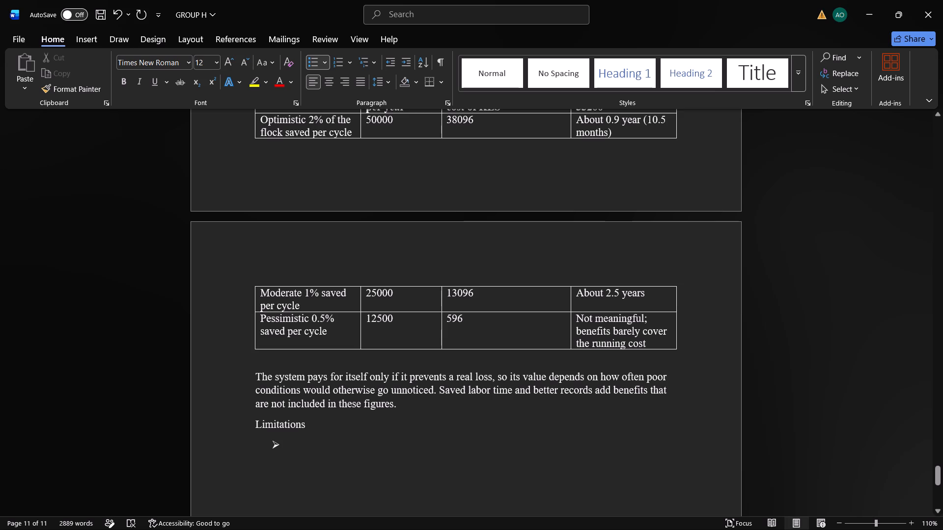
key(shift+m)
key(shift+q)
key(minus)
key(space)
text(sertis)
key(BackSpace)
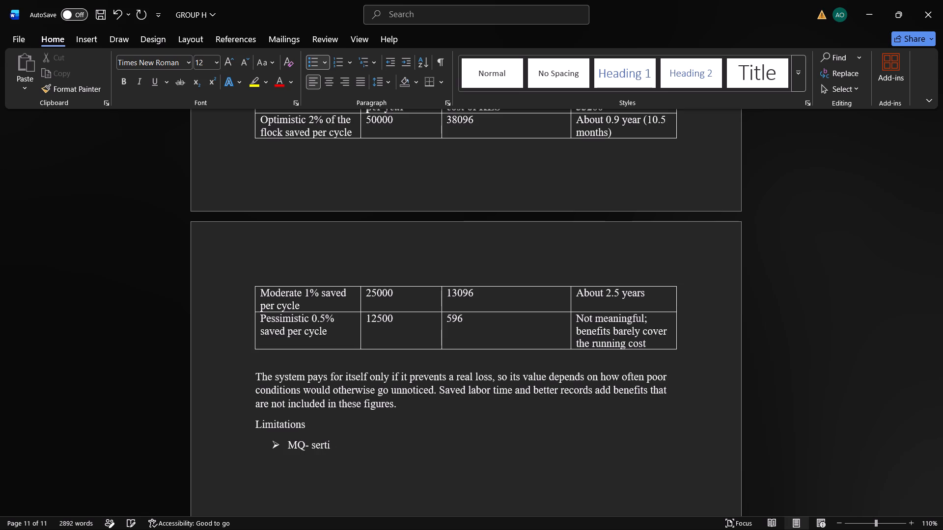
key(BackSpace)
key(BackSpace)
text(ies sensors are low)
Continue the first Limitations bullet after "MQ- series sensors are low" with "-cost and cross-sensitive,".
key(space)
key(minus)
key(BackSpace)
key(BackSpace)
key(minus)
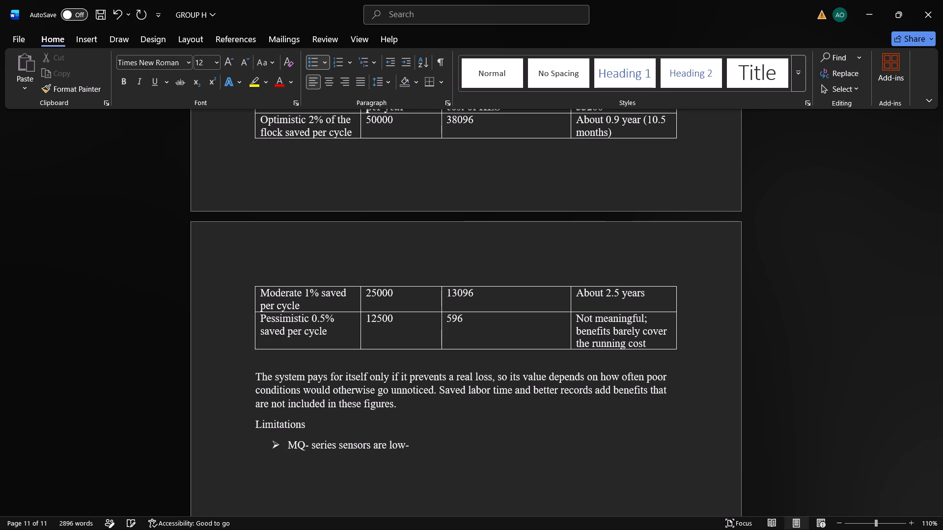
text(cost)
key(space)
text(and cross)
key(space)
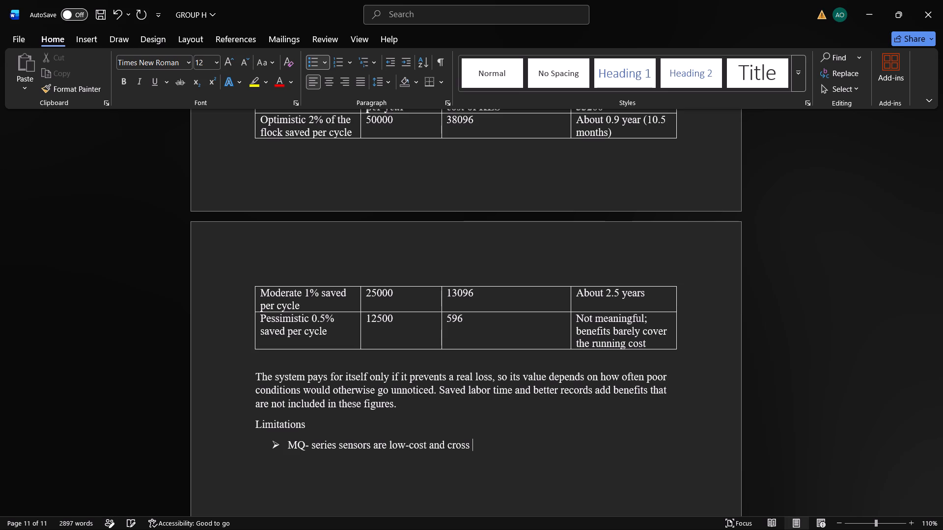
key(BackSpace)
key(BackSpace)
key(s)
key(minus)
text(sensi)
text(tive)
key(comma)
Extend the first Limitations bullet with the words "so their readings are indictive".
key(space)
text(so)
key(space)
text(thier reading)
key(s)
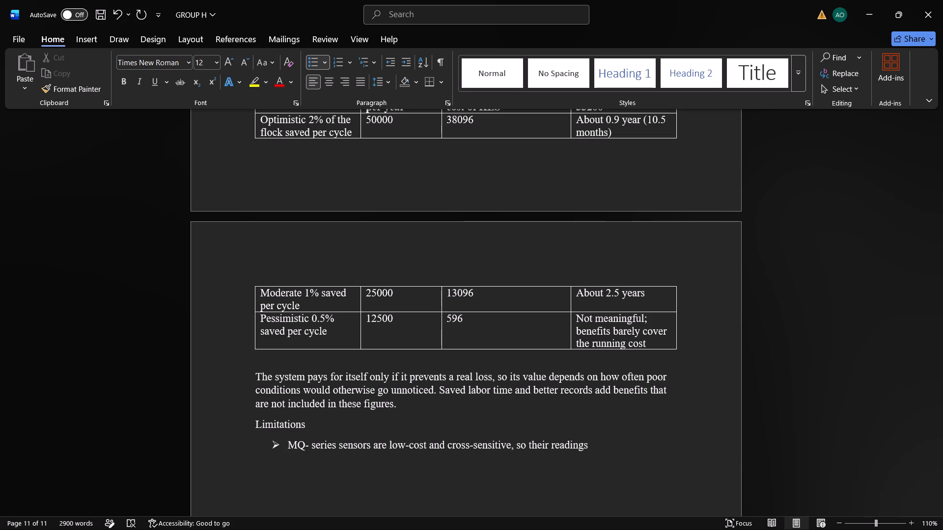
key(space)
text(are)
key(space)
key(i)
key(d)
key(BackSpace)
text(ndi)
text(ctivc)
key(BackSpace)
key(e)
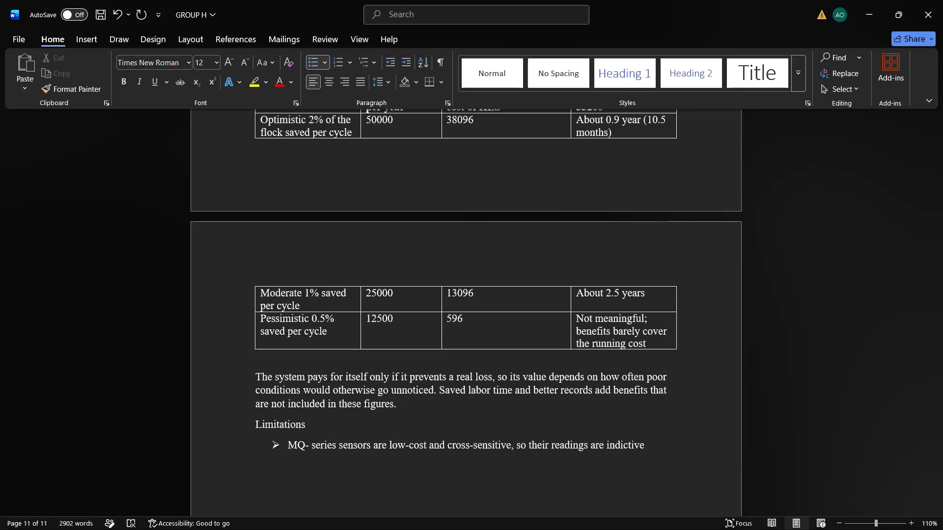
key(space)
key(space)
key(BackSpace)
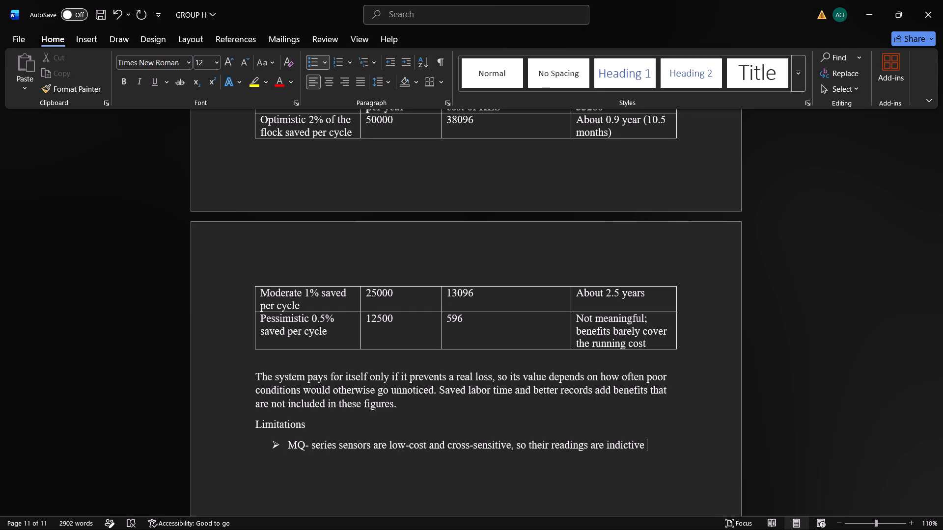
Add "and need calibration;" to the end of the MQ- series sensors bullet.
text(and need call)
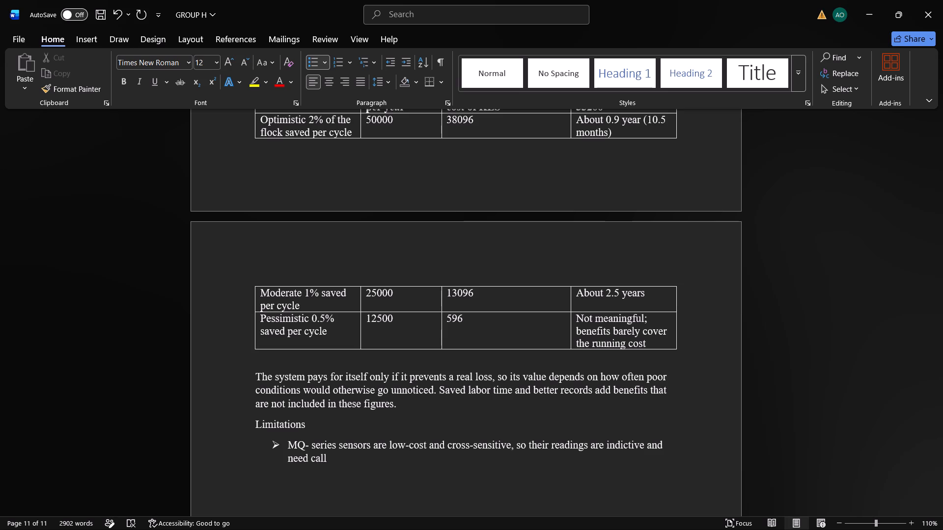
key(BackSpace)
text(in)
key(BackSpace)
text(bra)
text(tion)
key(semicolon)
Continue the MQ- series sensors bullet after the semicolon with "a certified instrument is".
key(space)
text(a)
key(space)
text(certified)
key(space)
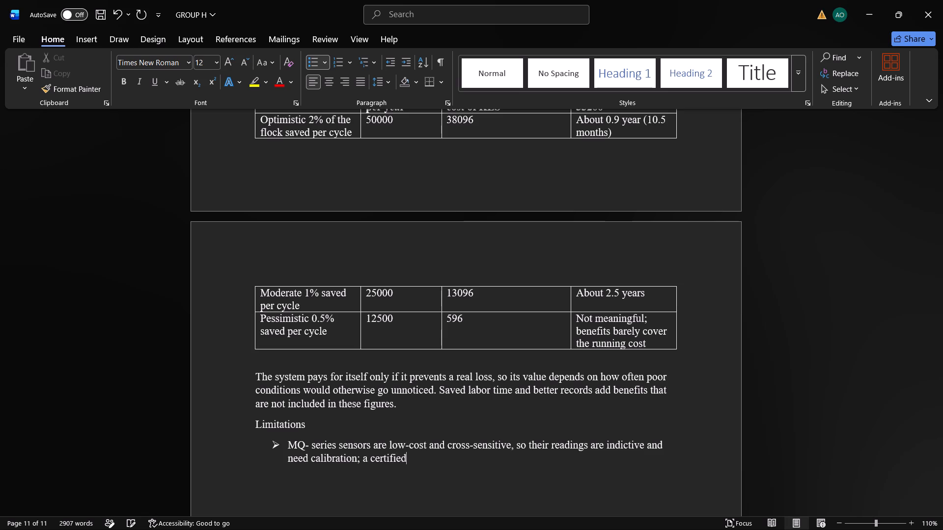
text(instri)
key(BackSpace)
text(umr)
key(BackSpace)
text(ent)
key(space)
text(is)
key(space)
Complete the MQ- series sensors bullet with "needed for compliance-level" and start a new bullet below it.
text(nn)
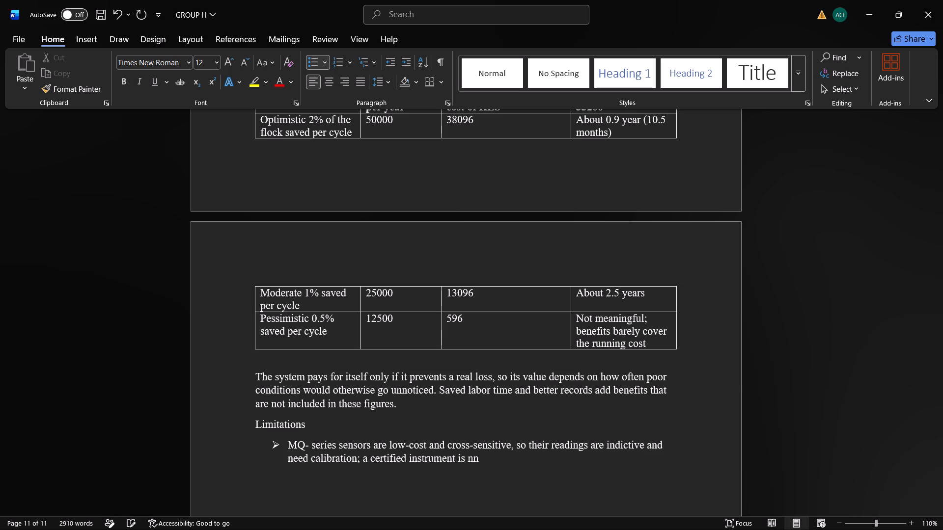
key(BackSpace)
text(ee)
text(ded for)
key(space)
key(c)
text(ompl)
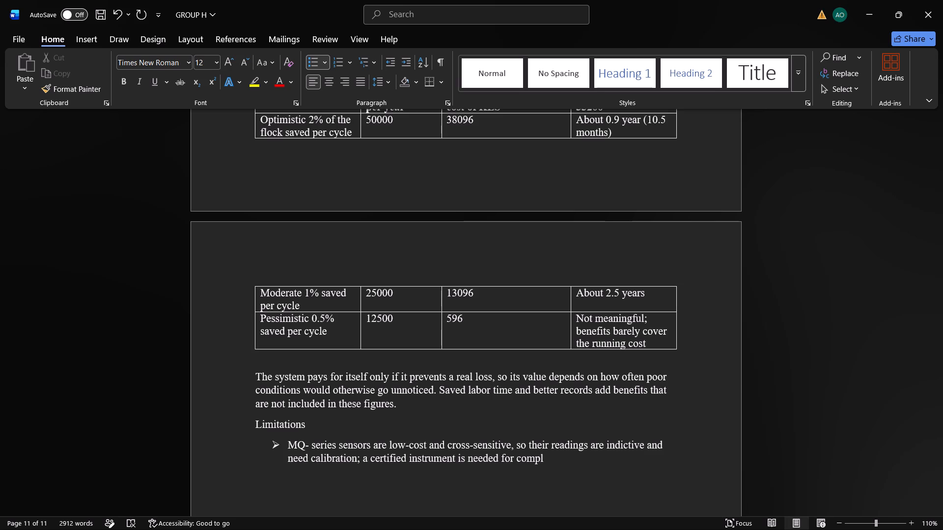
text(iance)
key(space)
key(BackSpace)
key(minus)
text(level)
key(Return)
Begin the second Limitations bullet with "All prices,".
text(all)
key(space)
text(p)
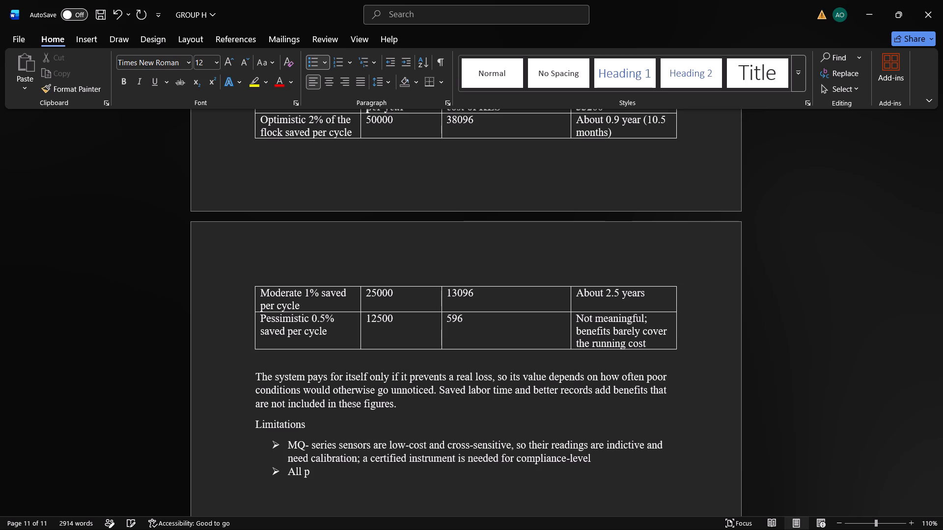
text(rices)
key(space)
text(,[)
key(BackSpace)
key(BackSpace)
key(BackSpace)
text(,)
key(space)
Continue the second Limitations bullet with "power figures", correcting the spelling of "power".
text(powe)
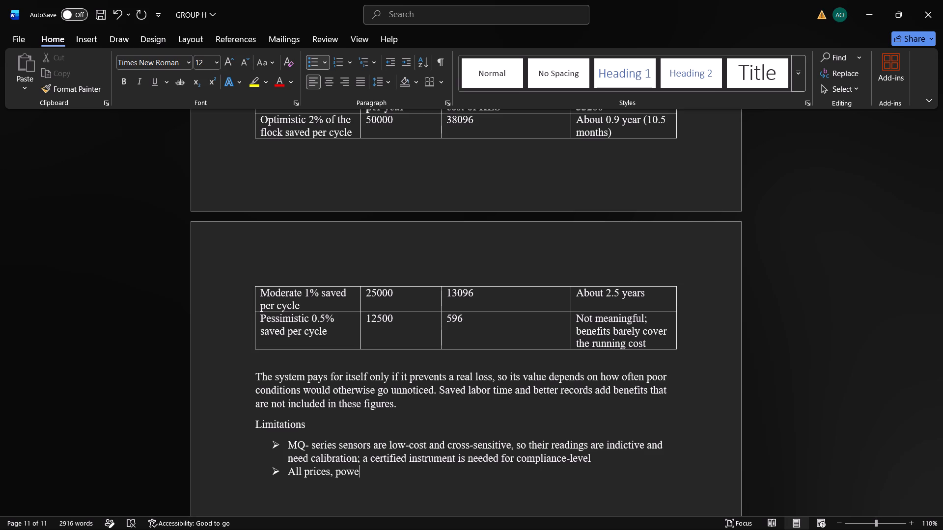
key(space)
text(fi)
text(gu)
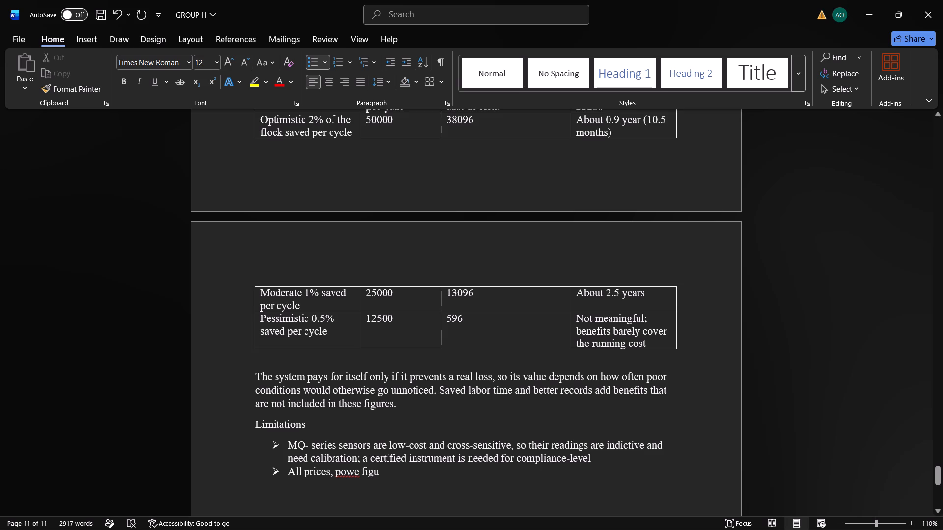
key(Left)
key(Left)
key(Left)
key(Left)
key(Left)
key(r)
click(384, 469)
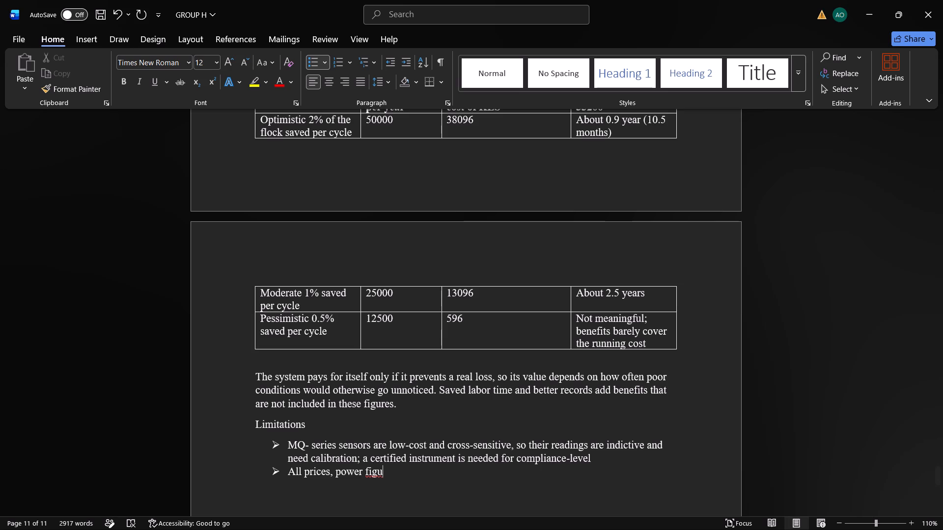
text(res)
key(space)
Extend the second Limitations bullet with "and benefits are estimates".
text(and benefits)
key(space)
text(are)
key(space)
text(estim)
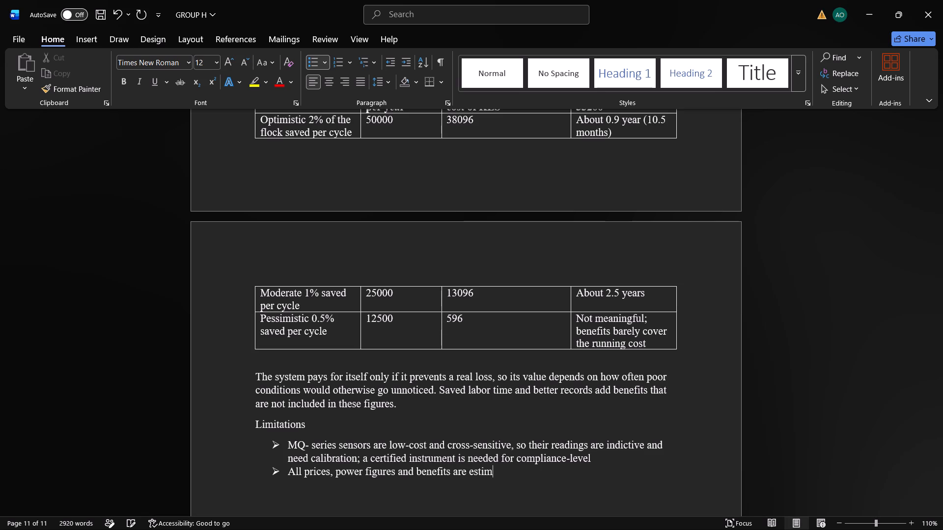
text(ates)
key(space)
Add "and must be replaced" to the end of the second Limitations bullet.
text(and)
key(space)
text(must be re)
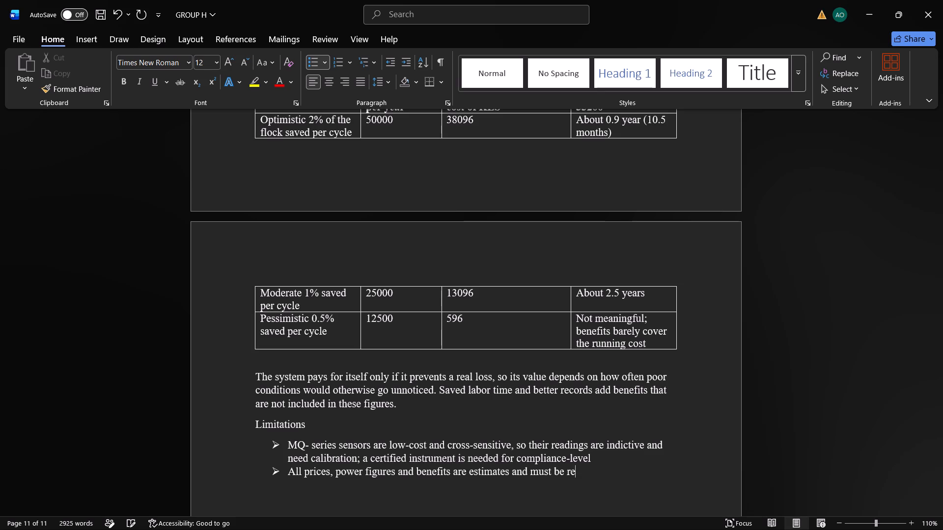
key(l)
key(BackSpace)
text(plav)
key(BackSpace)
text(ced)
Complete the second Limitations bullet with "by verified data.".
key(space)
text(by verified)
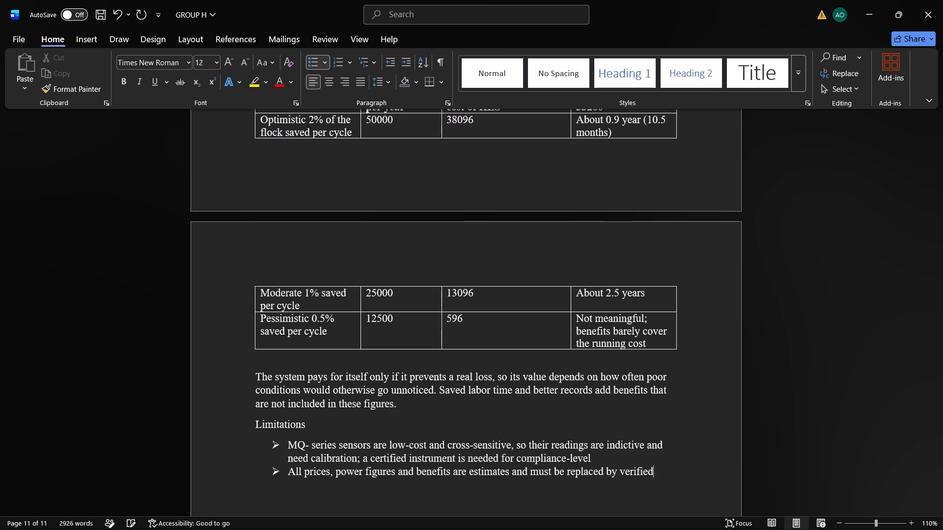
key(space)
key(v)
key(BackSpace)
text(dat)
key(a)
key(period)
Start a third Limitations bullet below the verified data bullet with "The design covers".
key(Down)
key(Return)
text(the)
key(space)
text(de)
text(sign)
key(space)
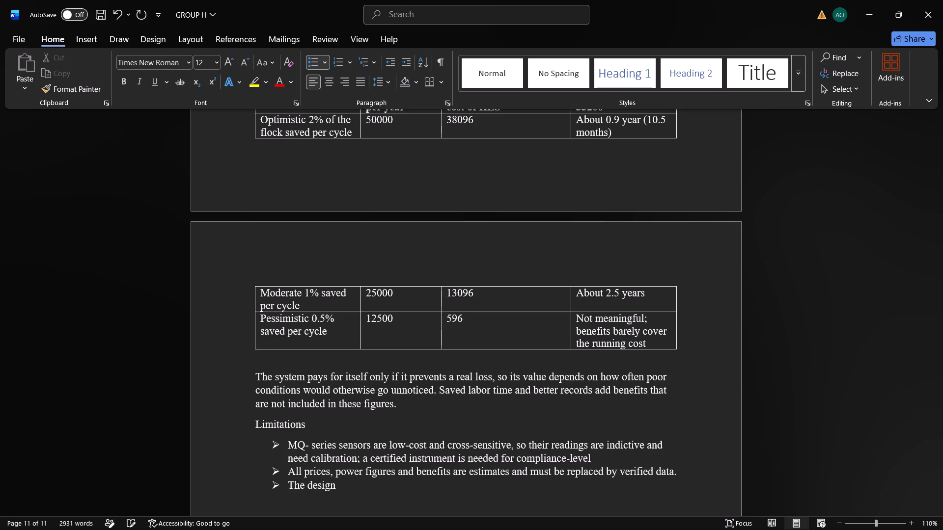
text(ci)
key(BackSpace)
text(over)
text(s)
key(space)
Continue the third Limitations bullet with "one house;", placing the semicolon directly after "house".
text(one)
key(space)
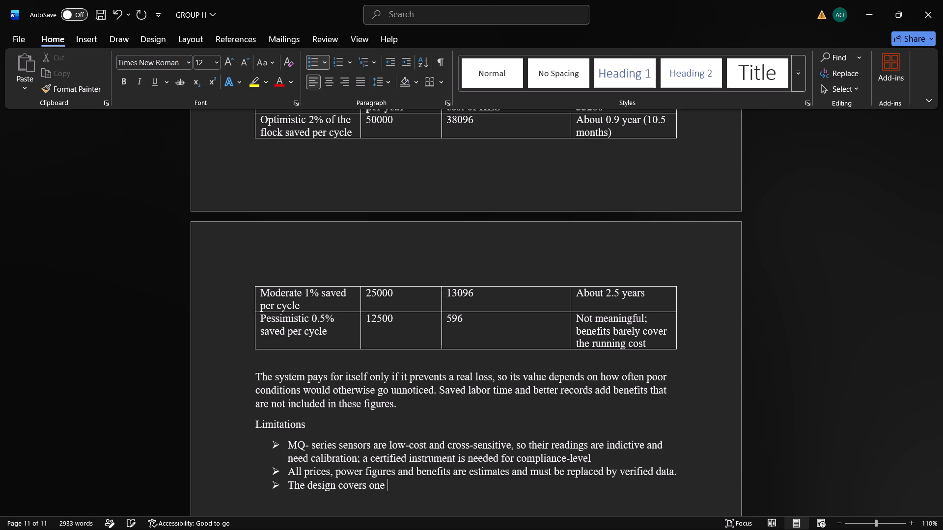
text(house)
key(space)
key(BackSpace)
key(semicolon)
key(space)
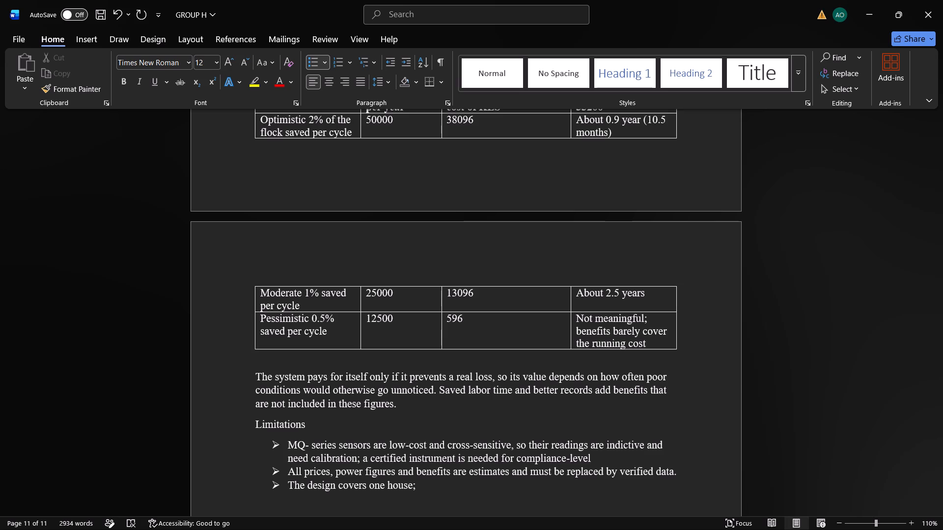
Extend the third Limitations bullet with "several houses need more nodes and".
text(several housee)
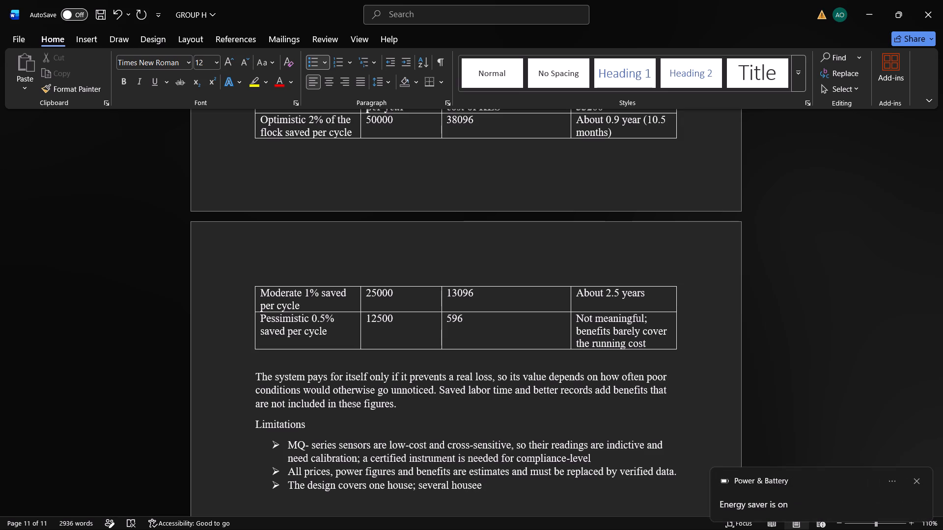
key(BackSpace)
text(s need)
key(space)
text(more)
key(space)
key(b)
key(BackSpace)
text(nodes and)
key(space)
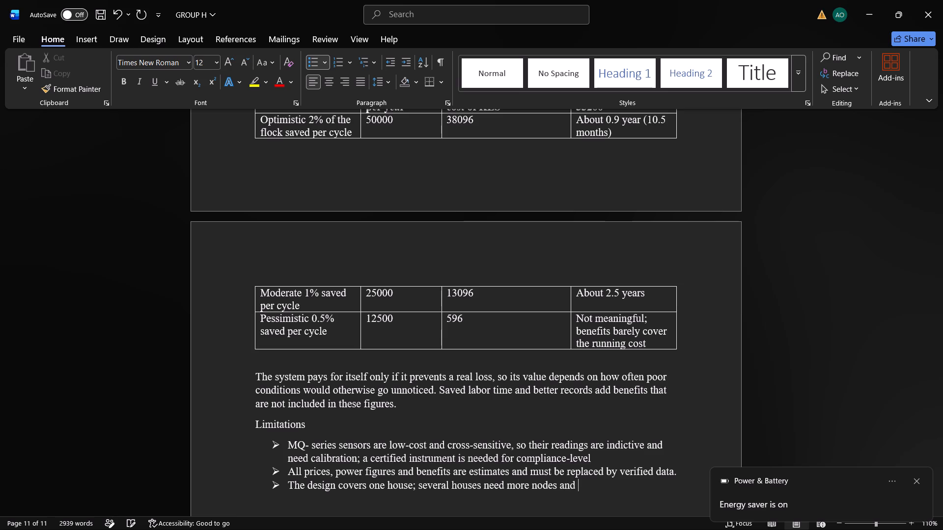
Add "probably LoRaWAN" to the third Limitations bullet after "more nodes and".
text(pro)
text(banb)
key(BackSpace)
key(BackSpace)
text(bly)
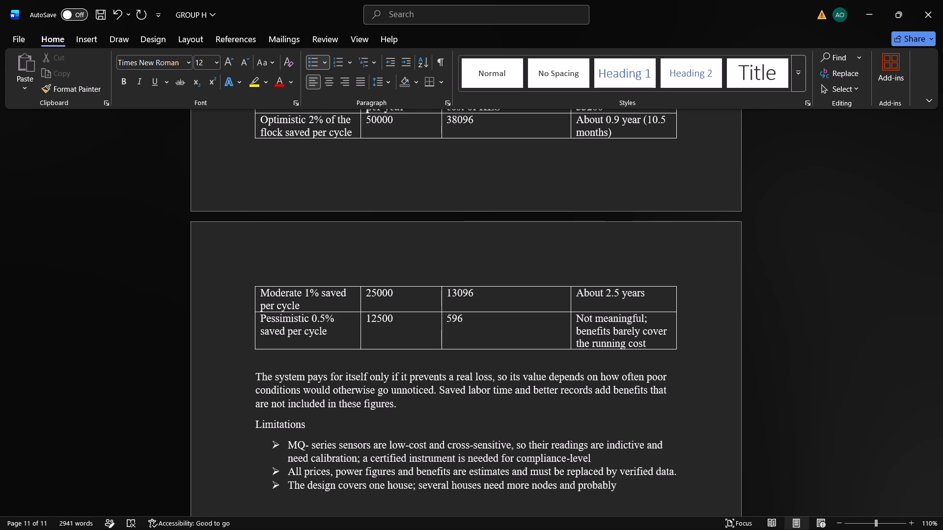
key(space)
key(shift+l)
key(o)
key(shift+r)
key(a)
text(WAN)
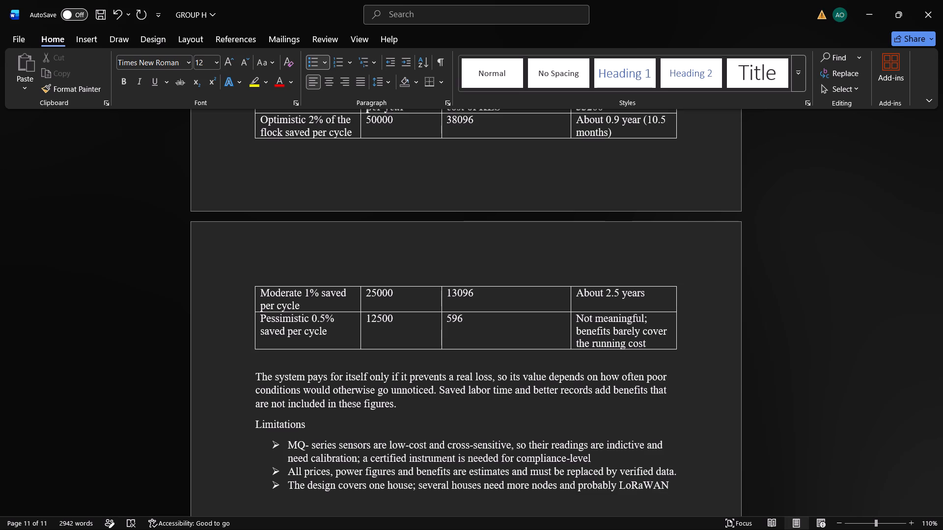
key(space)
Extend the third Limitations bullet with "or additional access points".
text(or)
key(space)
key(a)
text(dd)
text(itio)
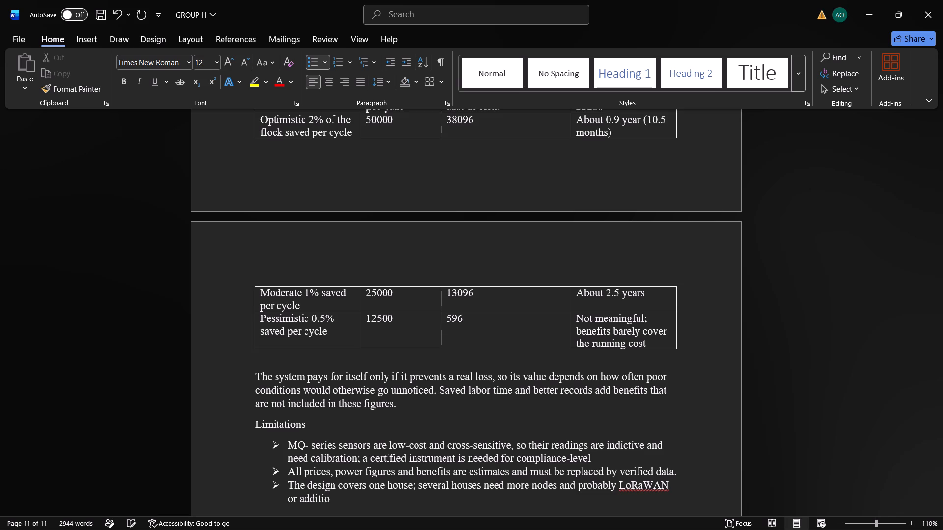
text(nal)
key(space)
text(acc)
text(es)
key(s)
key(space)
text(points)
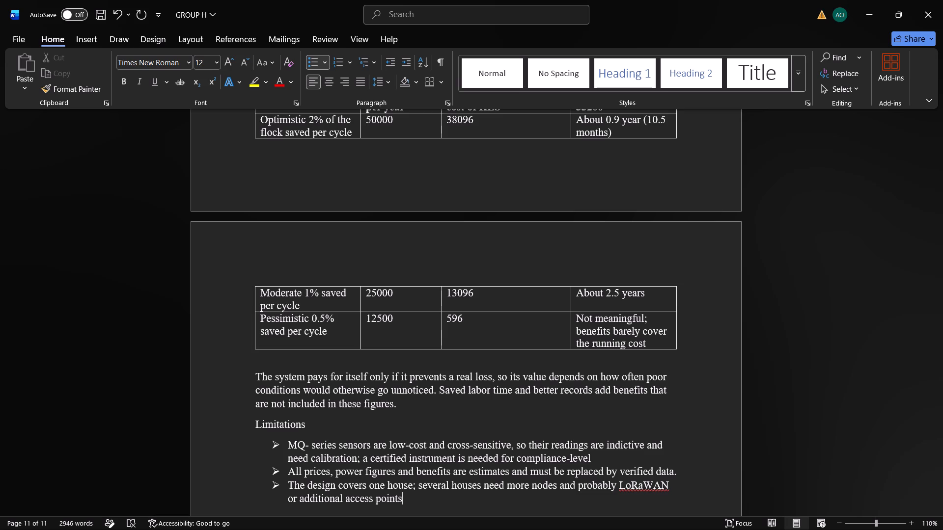
Start a fourth, empty bullet in the Limitations list after "or additional access points".
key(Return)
scroll(384, 469, down, 1)
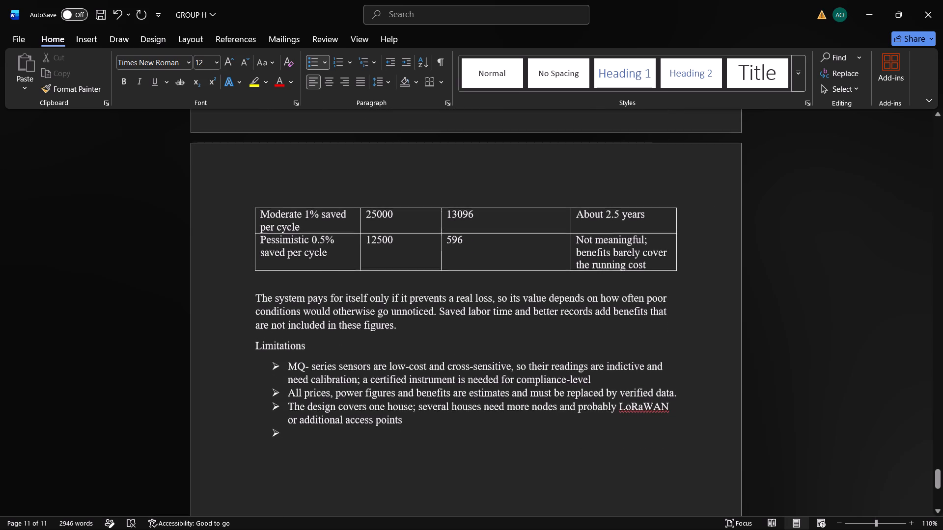
scroll(384, 469, down, 1)
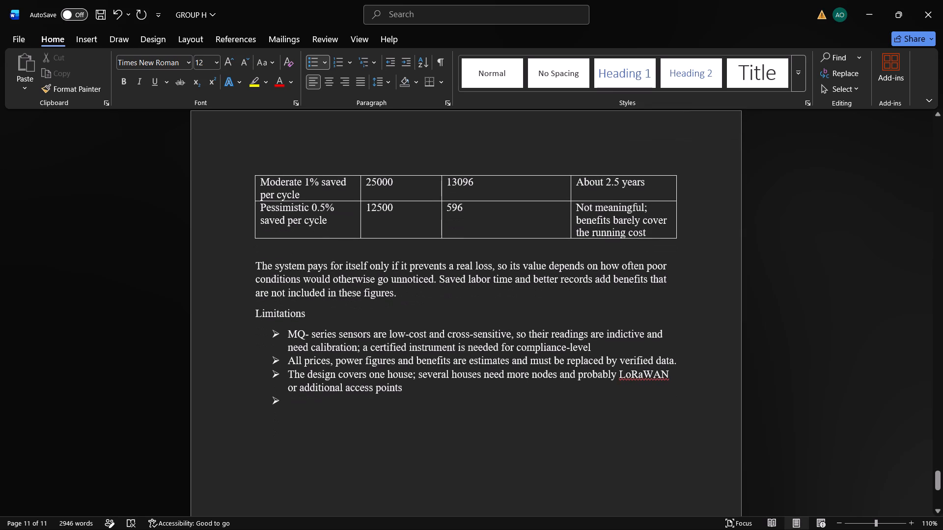
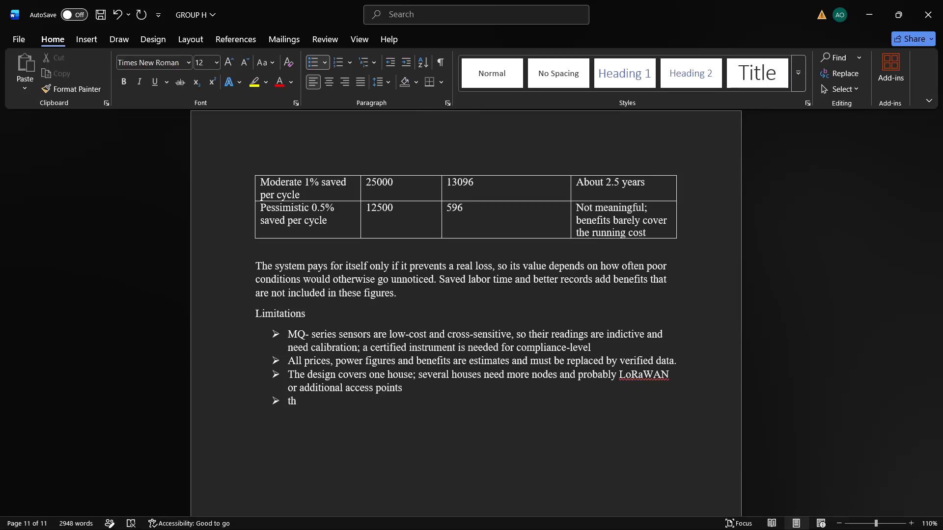
Complete the opening word of the fourth Limitations bullet as "thresholds", followed by a space.
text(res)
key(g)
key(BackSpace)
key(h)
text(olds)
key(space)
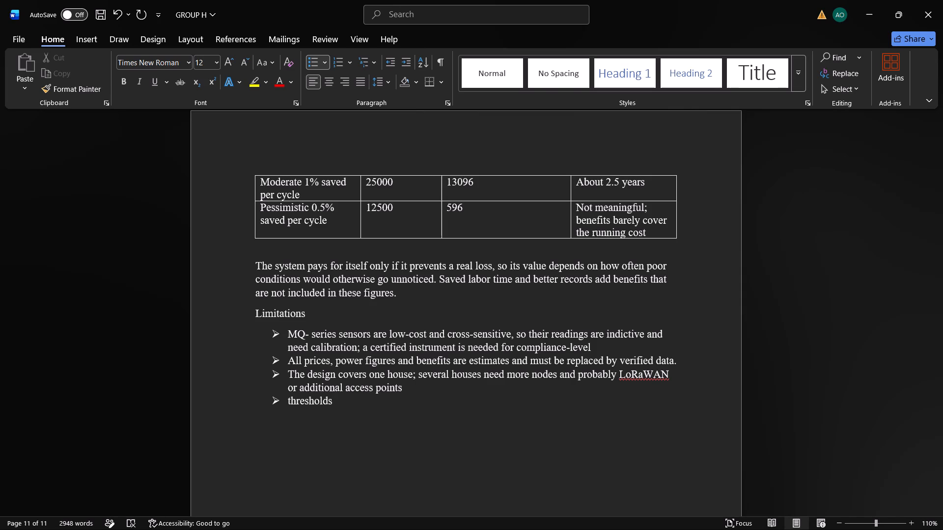
Continue the fourth Limitations bullet after "Thresholds" with "are general values for adult birds and".
text(are)
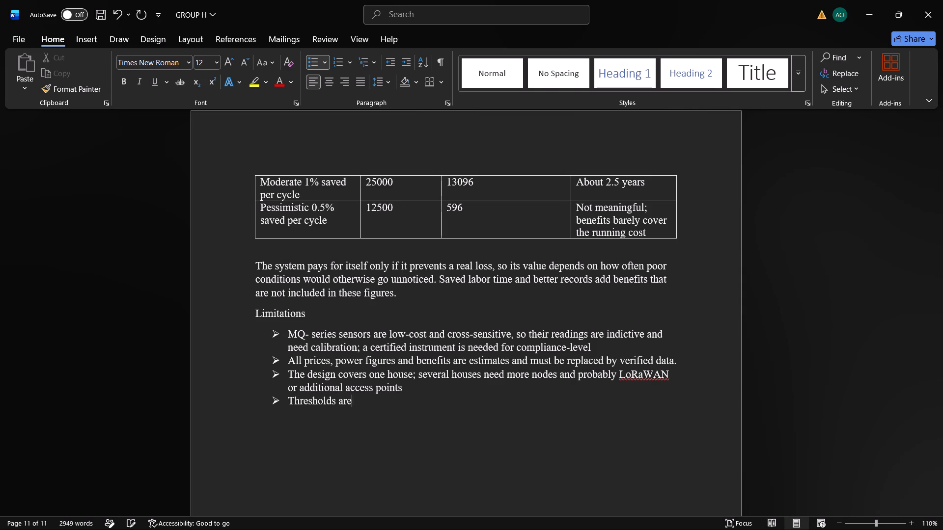
key(space)
text(generak)
key(BackSpace)
text(l)
key(space)
text(values)
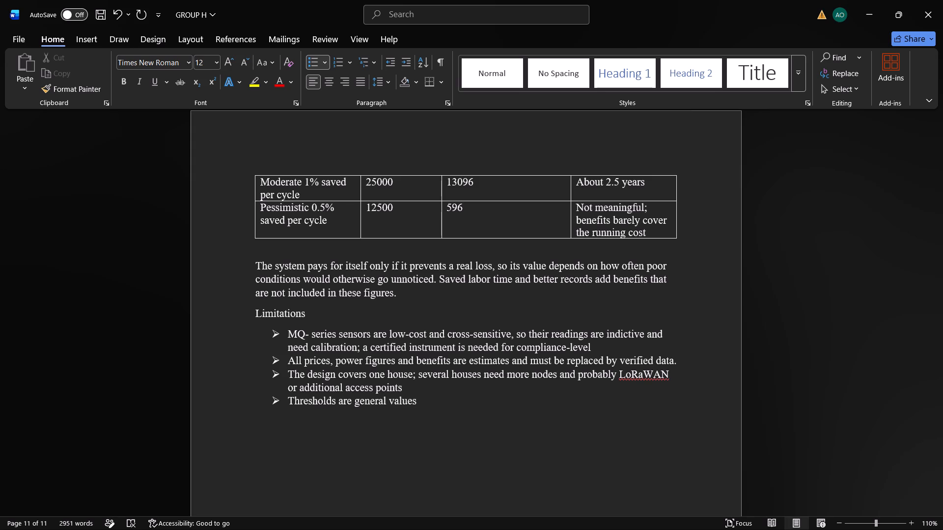
key(space)
text(for adult)
key(space)
text(birds and)
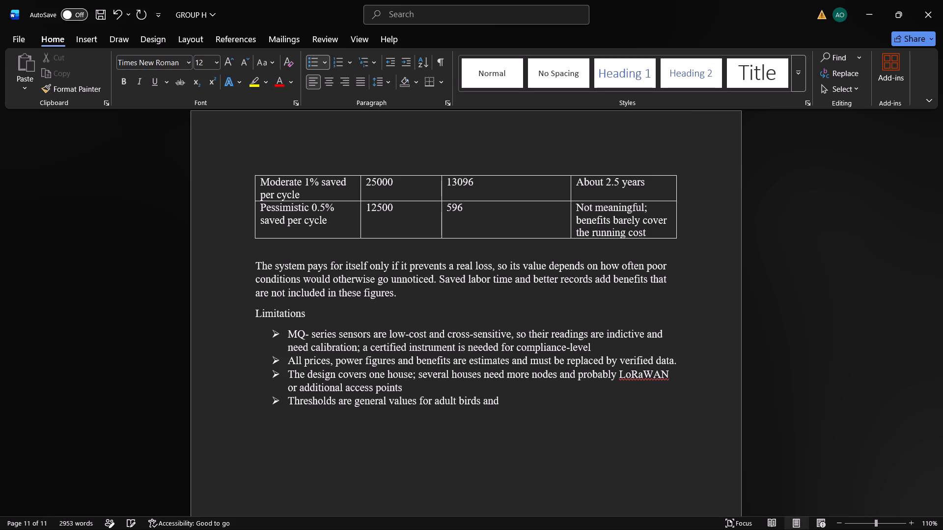
Complete the fourth Limitations bullet with "must be adjusted for flock type and age.", including the closing period.
key(space)
text(must be ad)
text(justed fi)
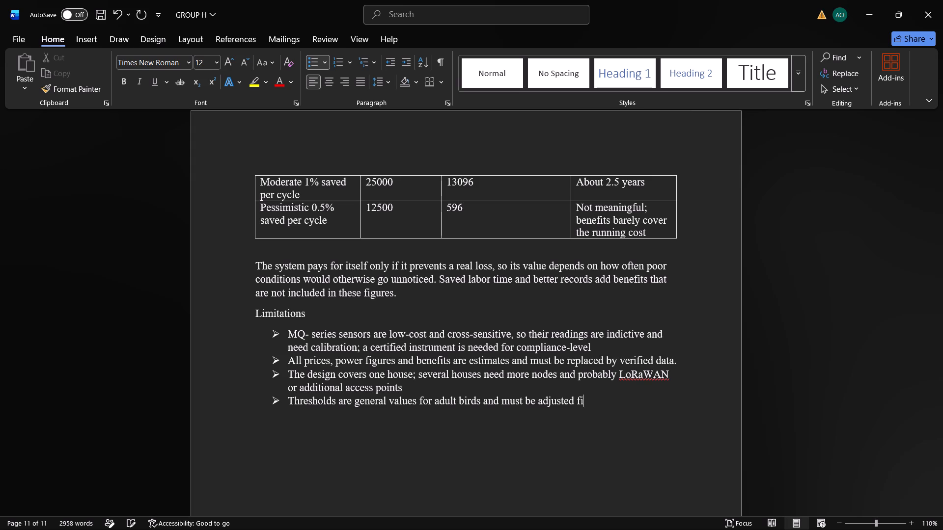
key(BackSpace)
text(or)
key(space)
text(flo)
text(ck)
key(space)
text(type and age)
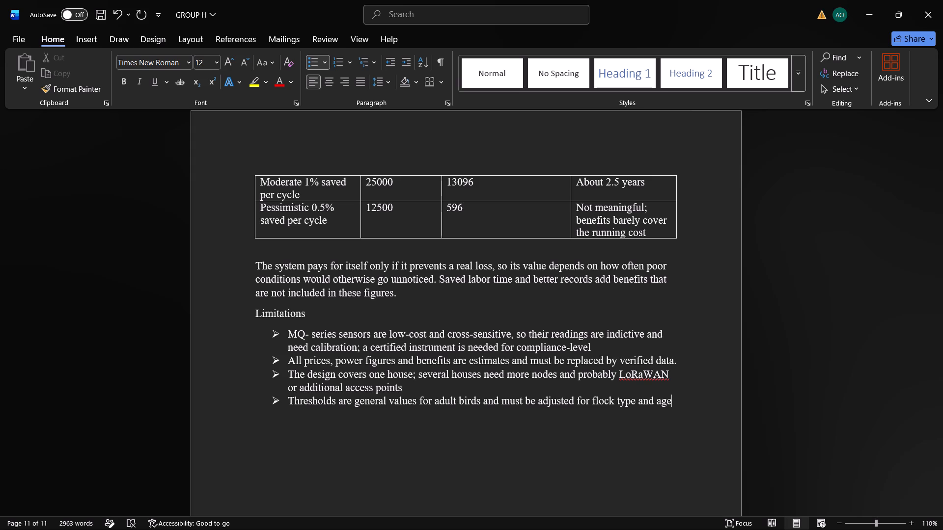
key(period)
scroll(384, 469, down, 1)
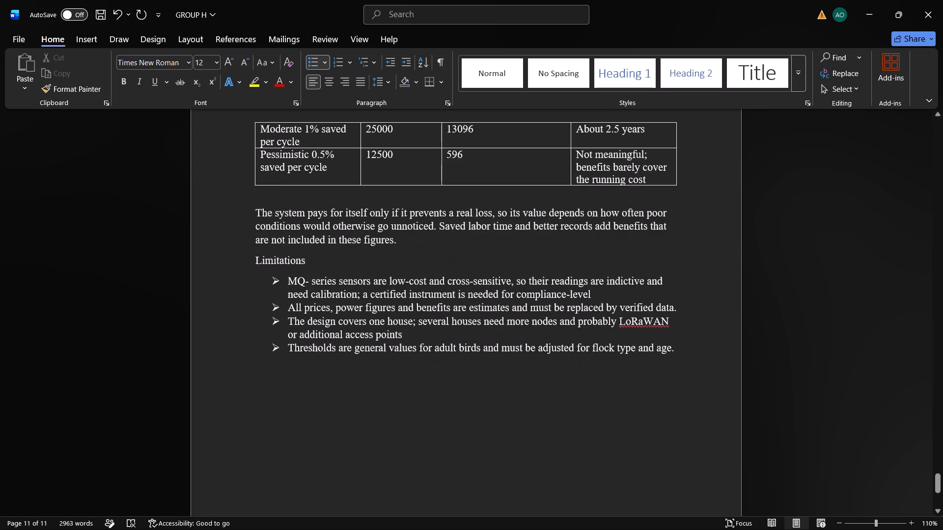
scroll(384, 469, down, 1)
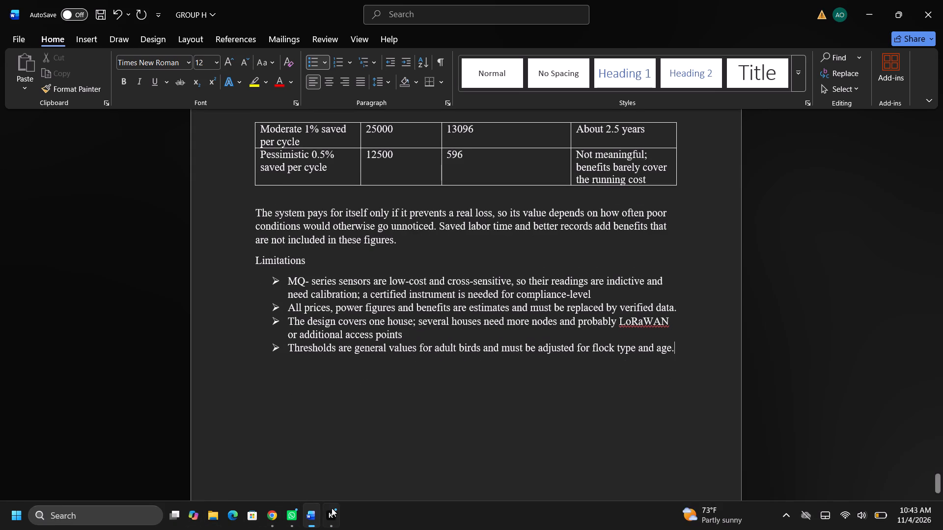